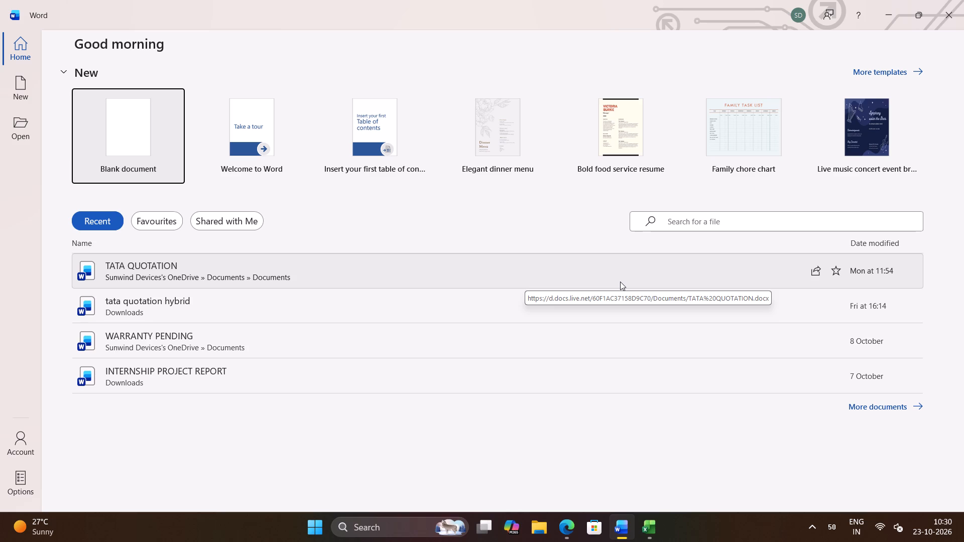
Open the recent TATA QUOTATION document.
click(578, 282)
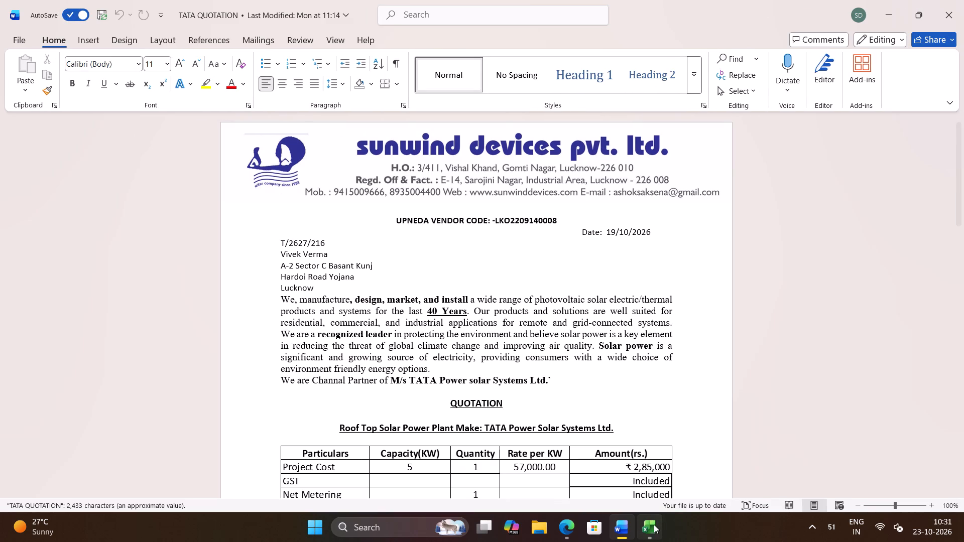
Switch to the LEADS workbook in Excel and review the follow-up statuses of the leads in rows 470 to 489.
click(652, 526)
click(384, 371)
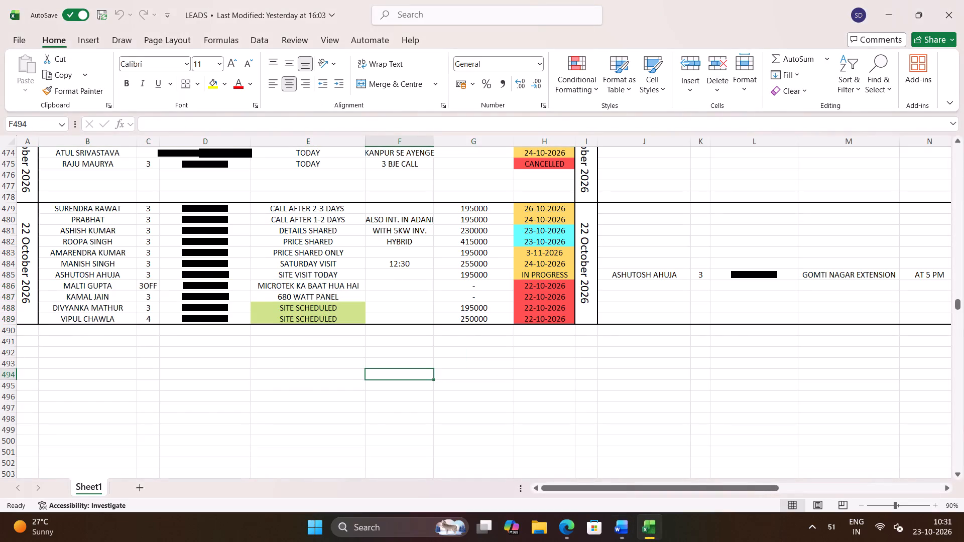
drag(556, 276, 109, 278)
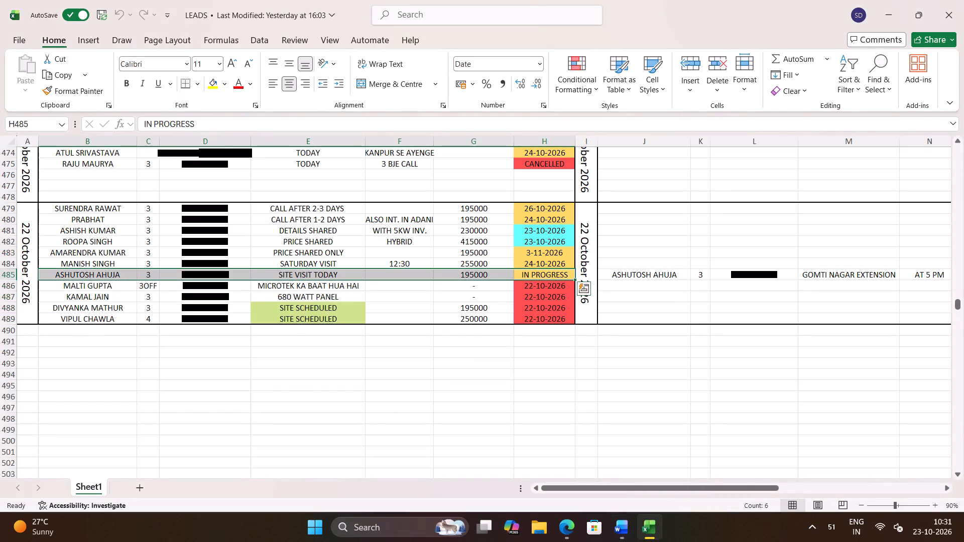
click(554, 277)
drag(552, 239, 274, 223)
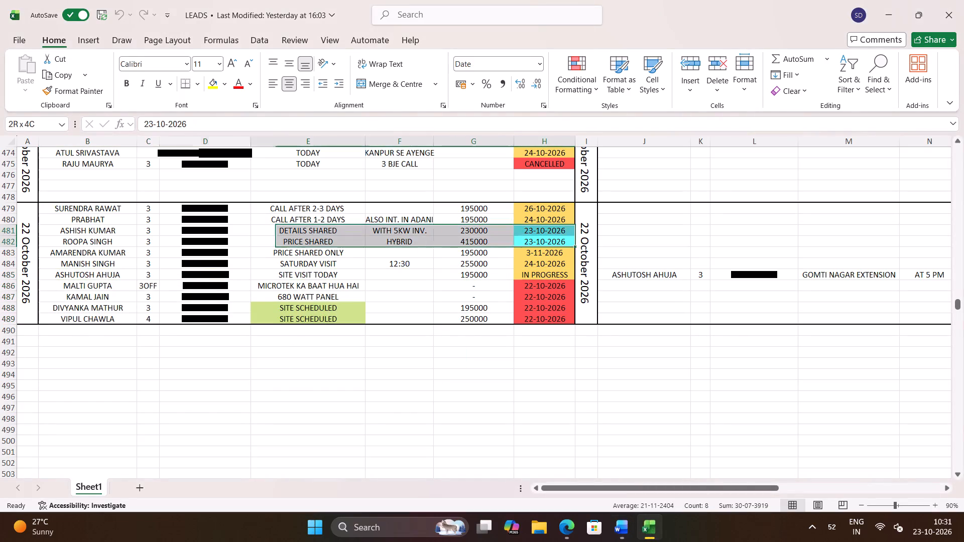
drag(274, 223, 127, 229)
drag(100, 231, 547, 241)
click(407, 387)
scroll(481, 278, up, 4)
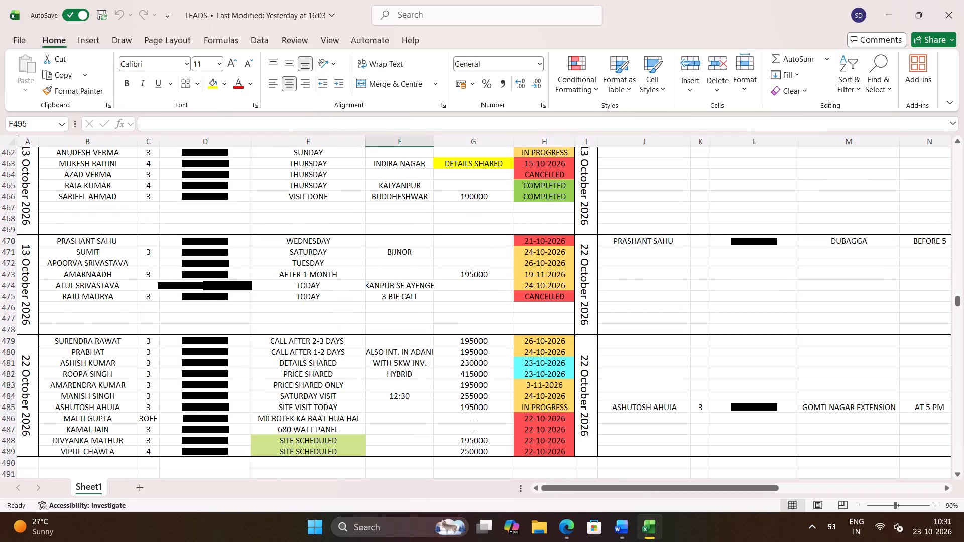
drag(548, 241, 73, 240)
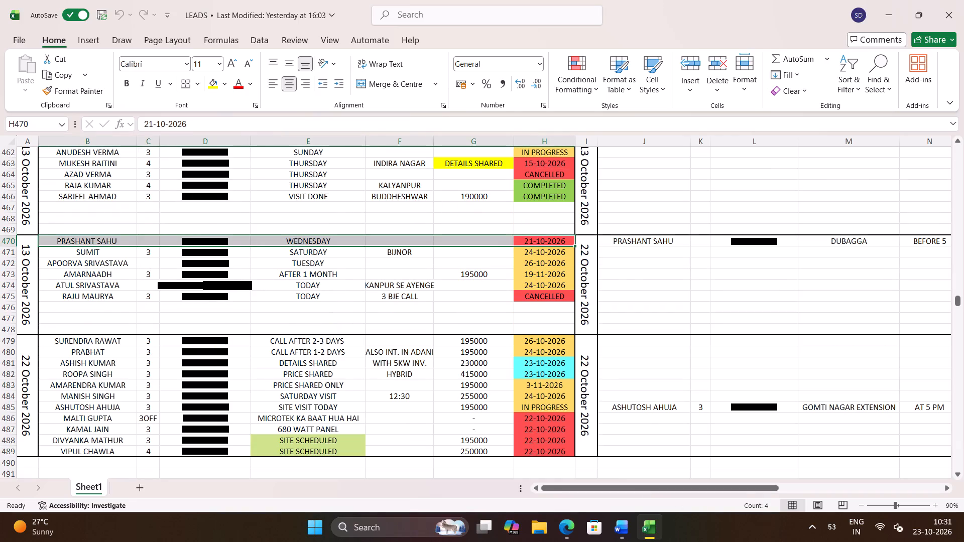
Copy the CANCELLED status with its red fill from cell H464 into the status cell H463 of the 13 October leads.
drag(551, 172, 515, 190)
drag(536, 192, 147, 185)
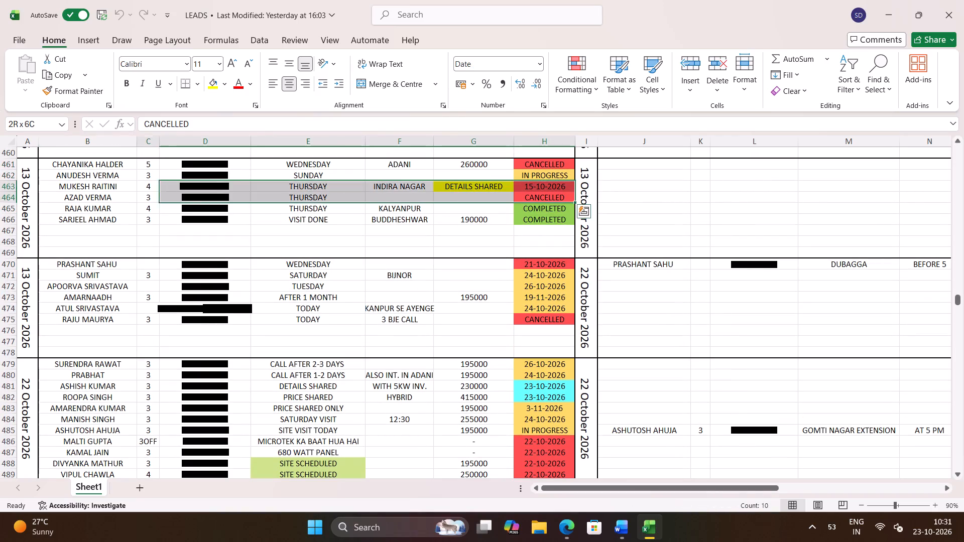
drag(147, 185, 82, 181)
drag(82, 184, 540, 192)
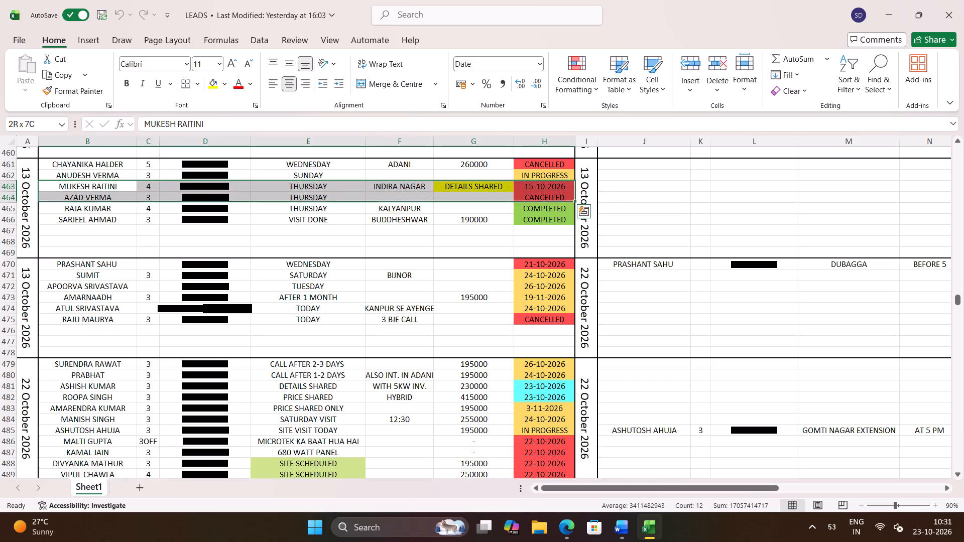
drag(540, 192, 551, 189)
drag(557, 188, 268, 183)
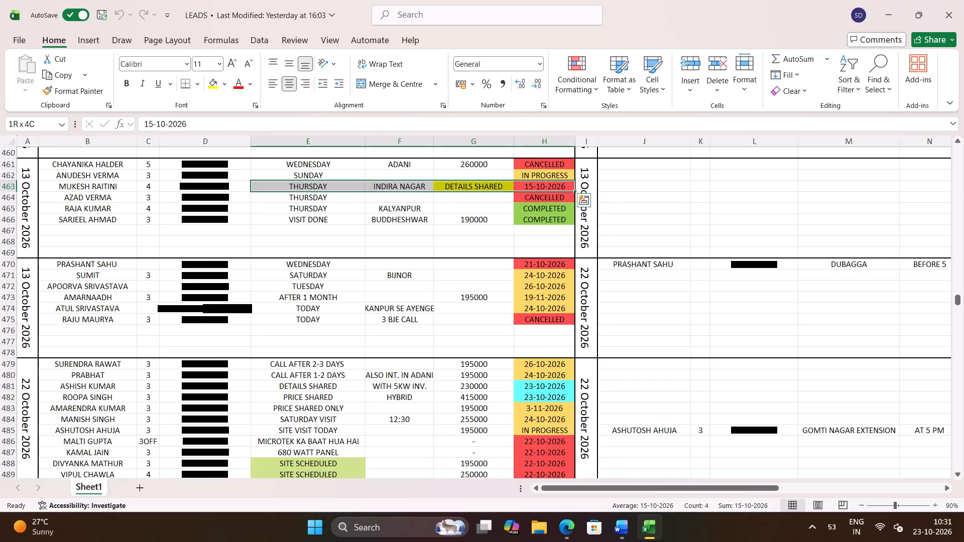
drag(268, 183, 78, 190)
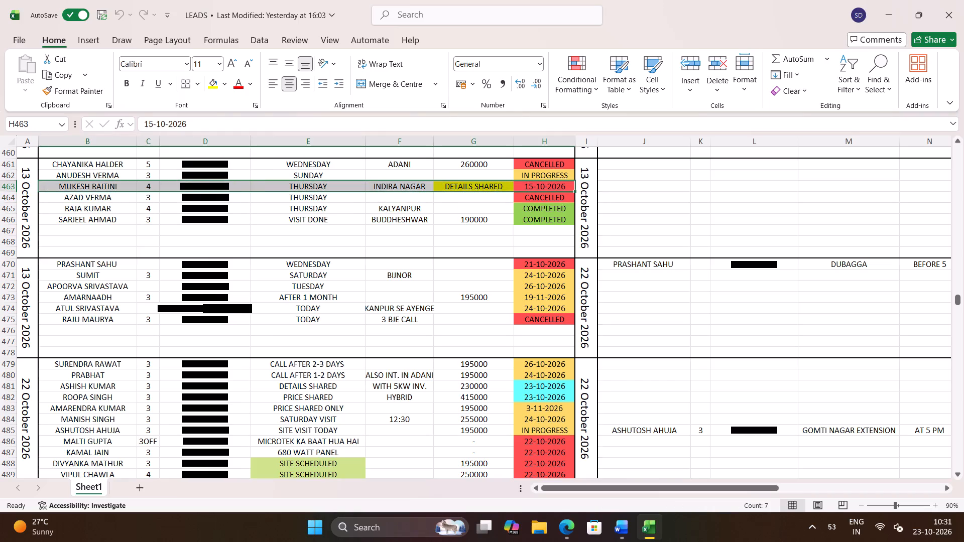
click(540, 183)
click(555, 197)
right_click(555, 197)
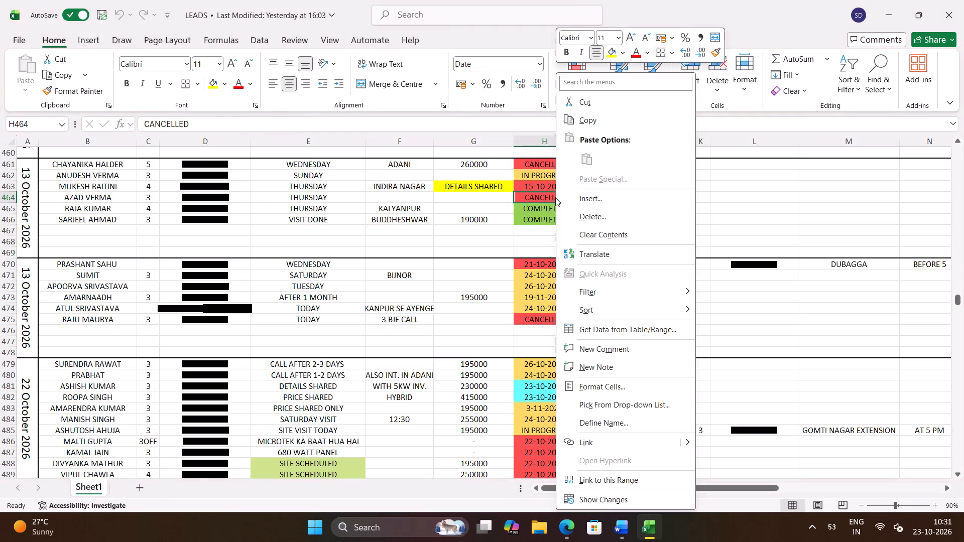
click(574, 125)
right_click(544, 188)
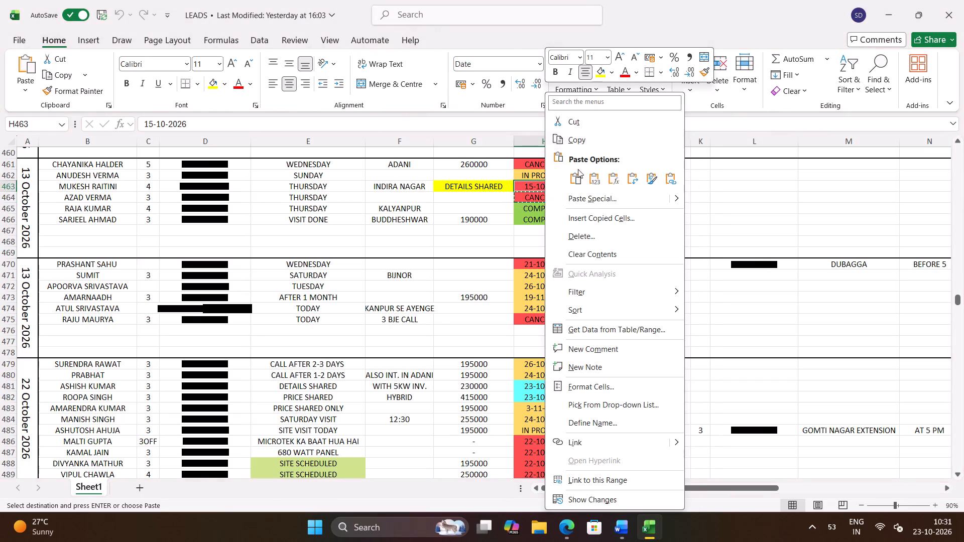
click(576, 185)
click(677, 200)
Examine the IN PROGRESS lead in row 462 of the 13 October block and its neighbouring entries.
scroll(427, 253, up, 4)
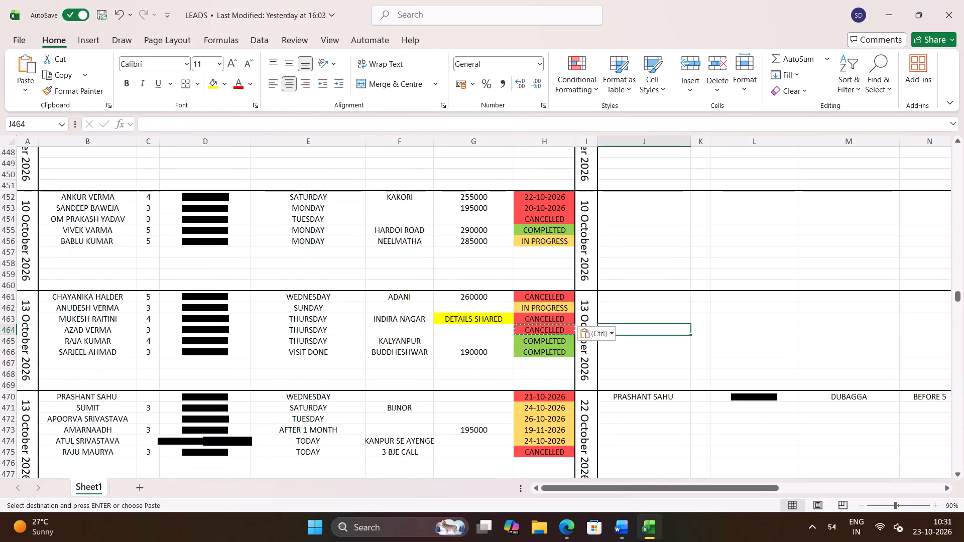
double_click(477, 257)
click(531, 316)
drag(534, 307, 0, 320)
drag(16, 315, 70, 311)
drag(86, 302, 290, 311)
click(401, 308)
drag(401, 308, 401, 308)
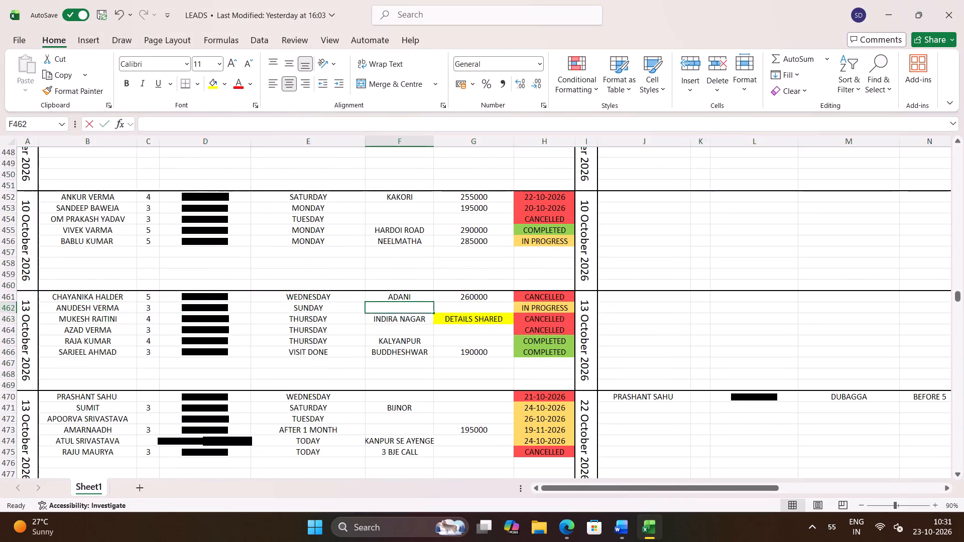
drag(401, 308, 53, 309)
click(104, 321)
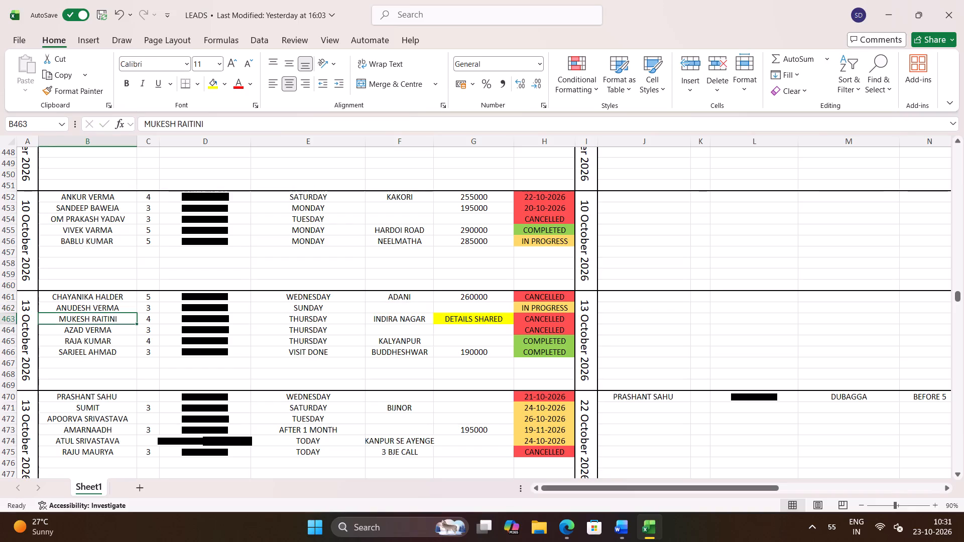
drag(537, 310, 116, 306)
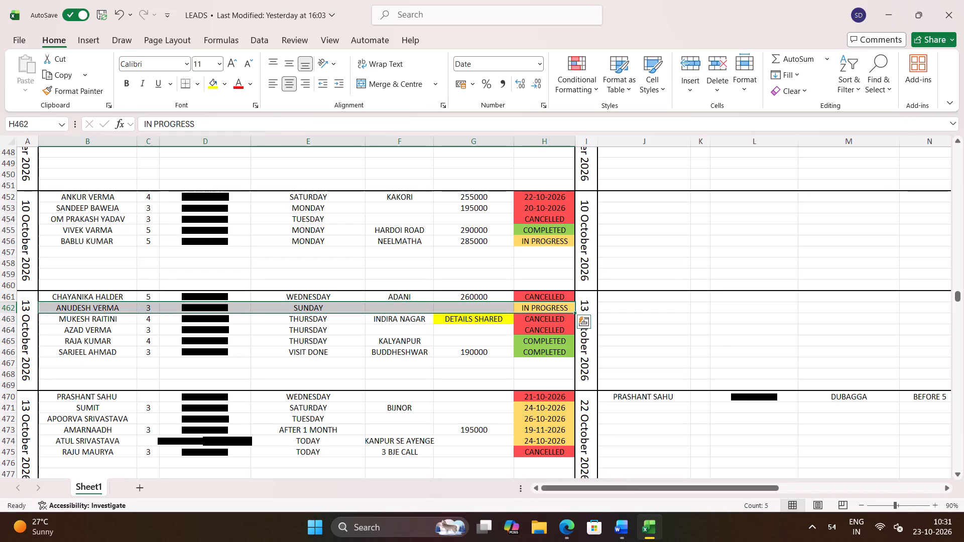
click(670, 299)
click(651, 325)
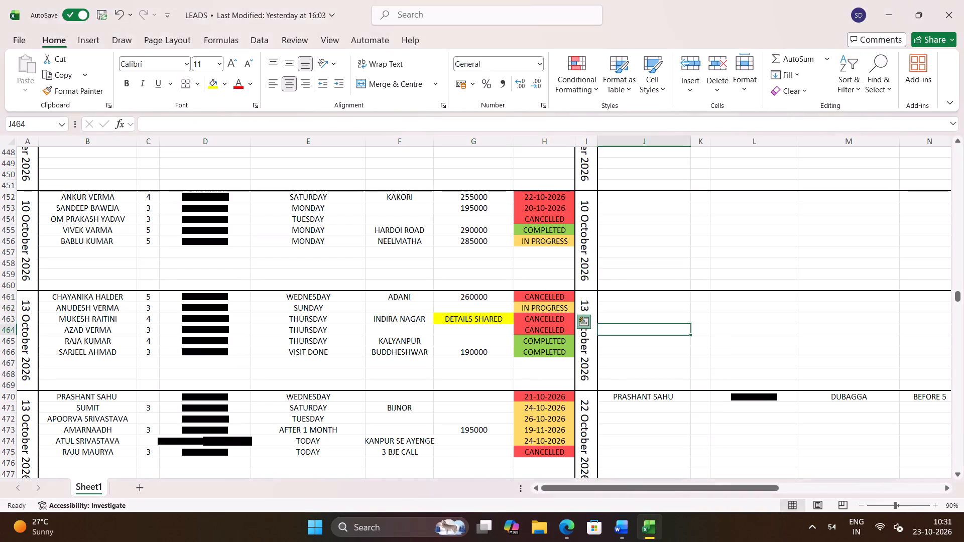
Examine the 22 October leads in rows 481 to 488, checking their notes, prices and follow-up dates.
scroll(519, 333, down, 8)
drag(535, 263, 324, 262)
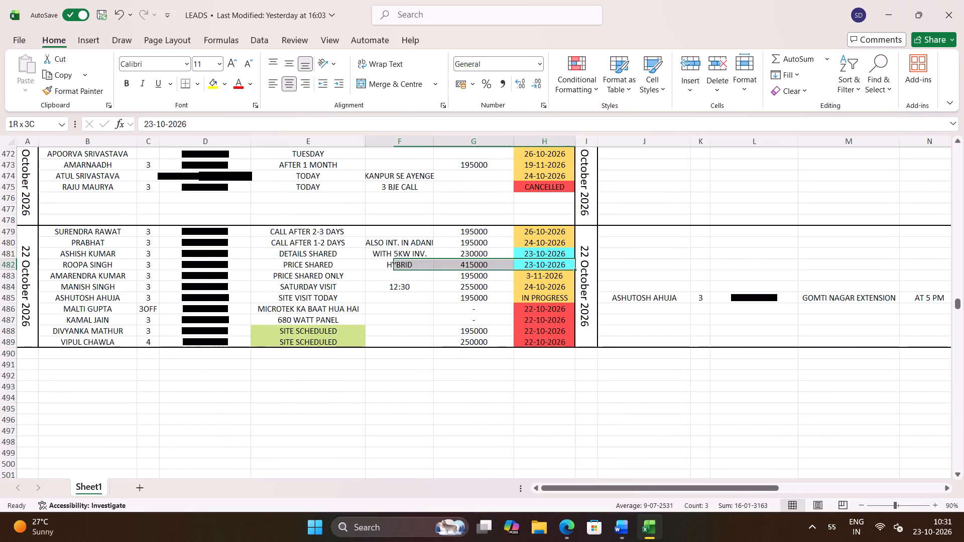
drag(324, 262, 71, 252)
click(71, 252)
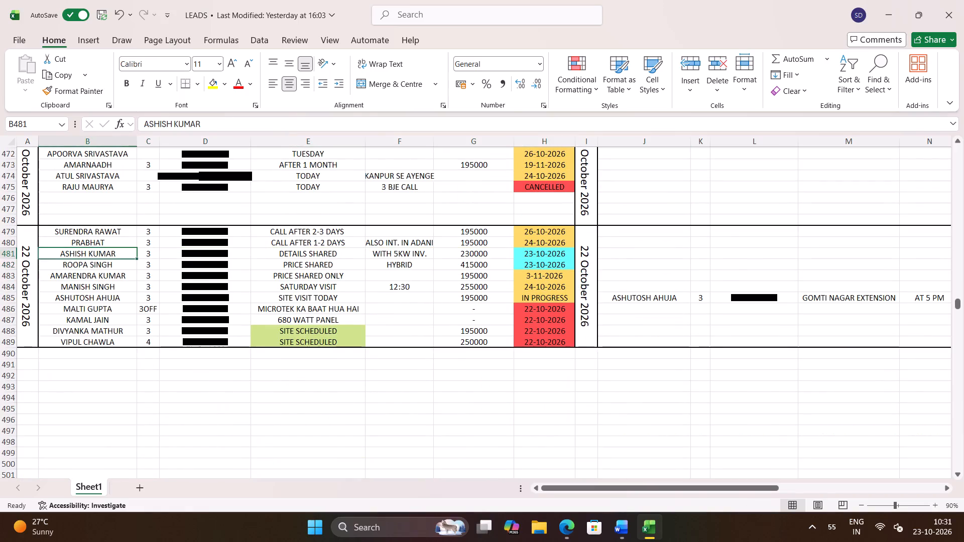
drag(75, 253, 141, 257)
drag(202, 260, 535, 260)
drag(548, 267, 300, 253)
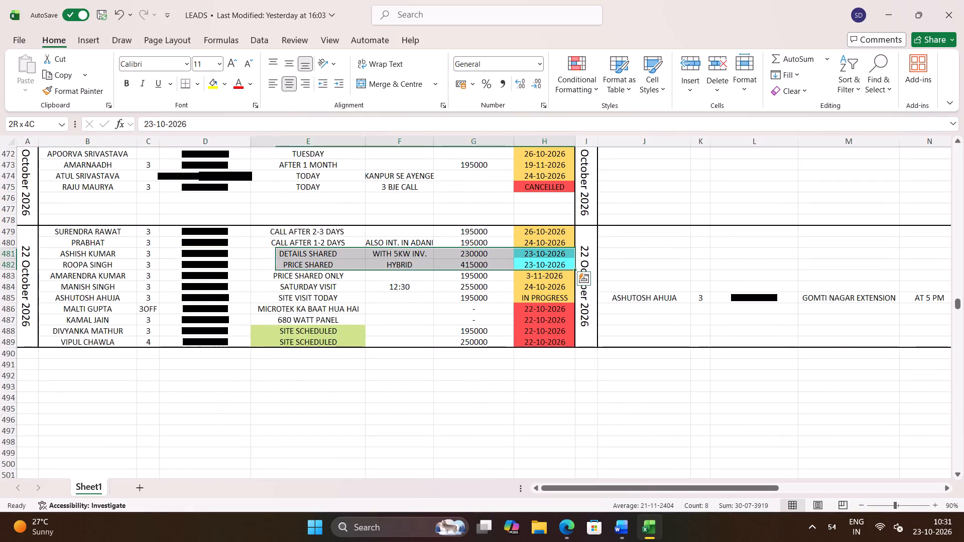
drag(300, 253, 87, 248)
click(419, 254)
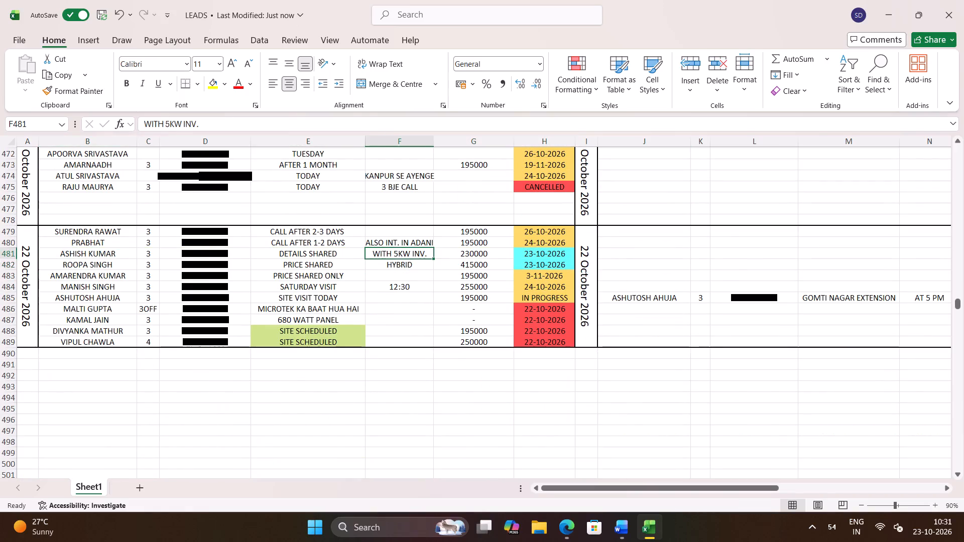
drag(151, 306, 548, 311)
drag(550, 321, 53, 329)
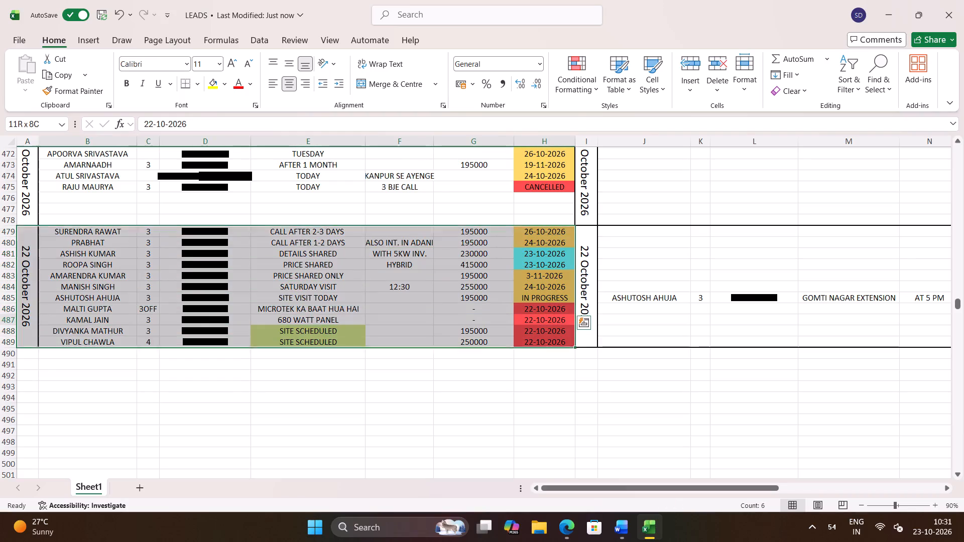
drag(53, 329, 72, 319)
drag(538, 331, 354, 332)
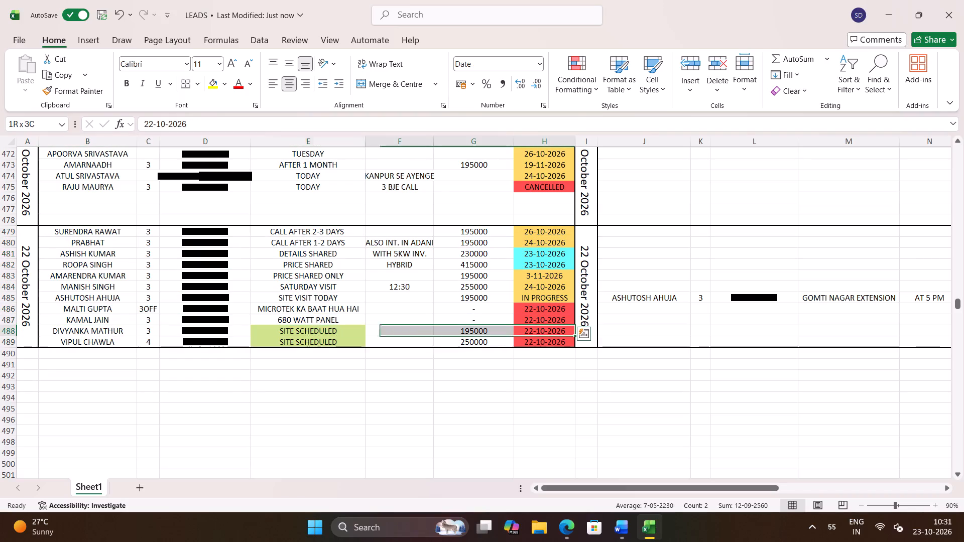
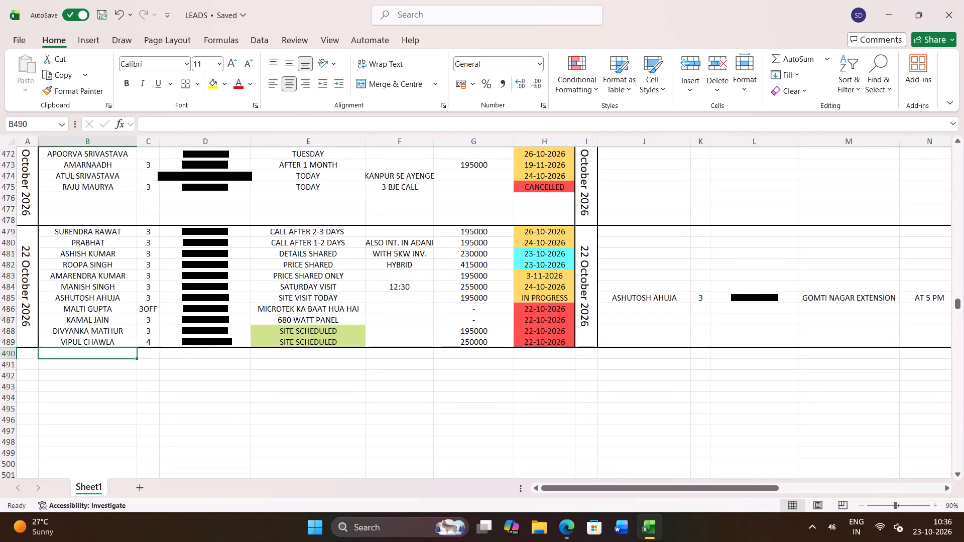
Examine the last 22 October lead in row 489, checking its remark, quote and follow-up date.
drag(481, 337, 32, 338)
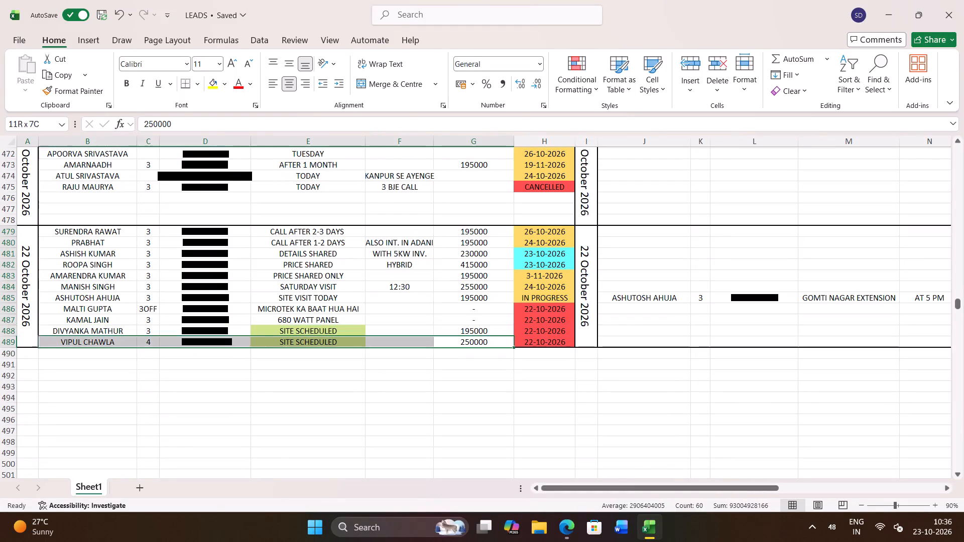
drag(32, 338, 34, 336)
drag(49, 331, 479, 338)
click(479, 338)
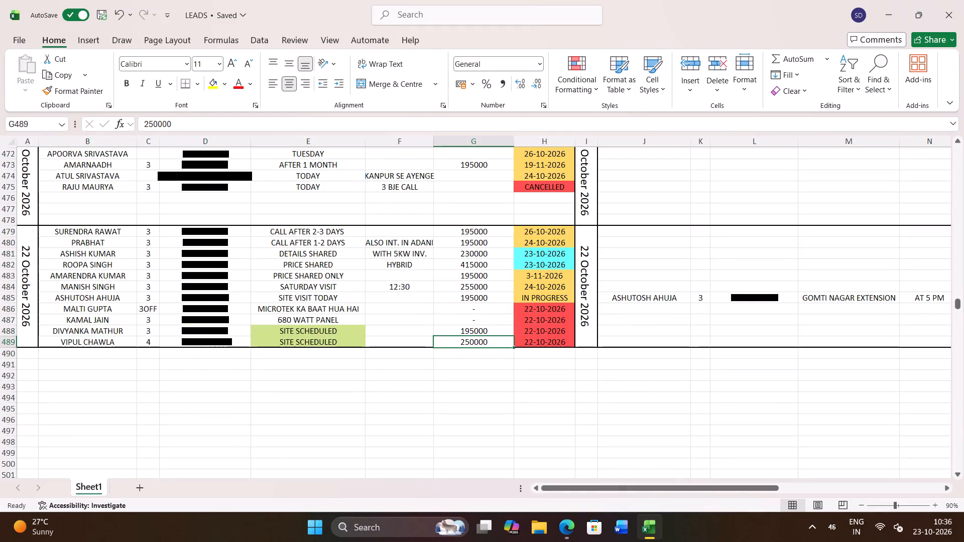
click(492, 369)
drag(500, 343, 297, 341)
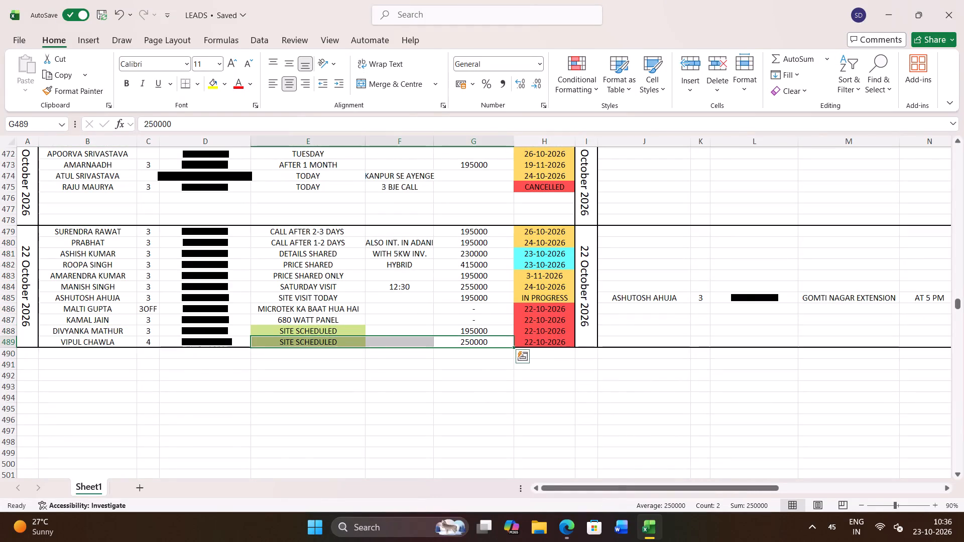
drag(534, 344, 156, 337)
drag(146, 335, 81, 338)
drag(81, 338, 161, 345)
click(564, 290)
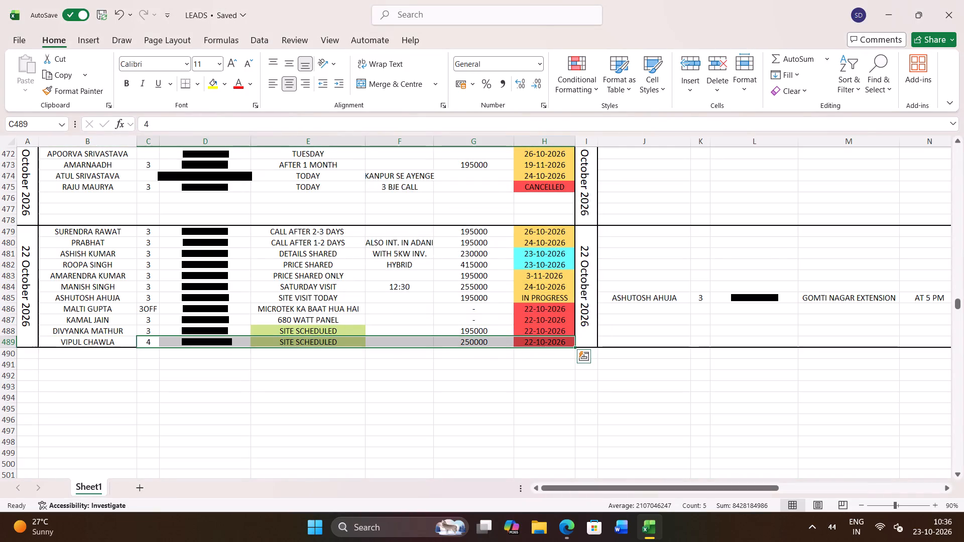
drag(528, 341, 298, 342)
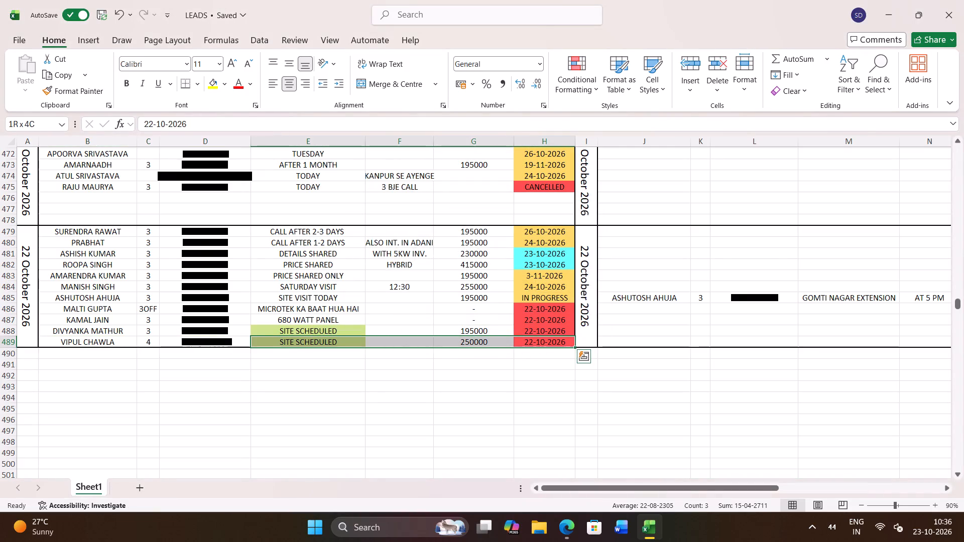
drag(298, 342, 100, 341)
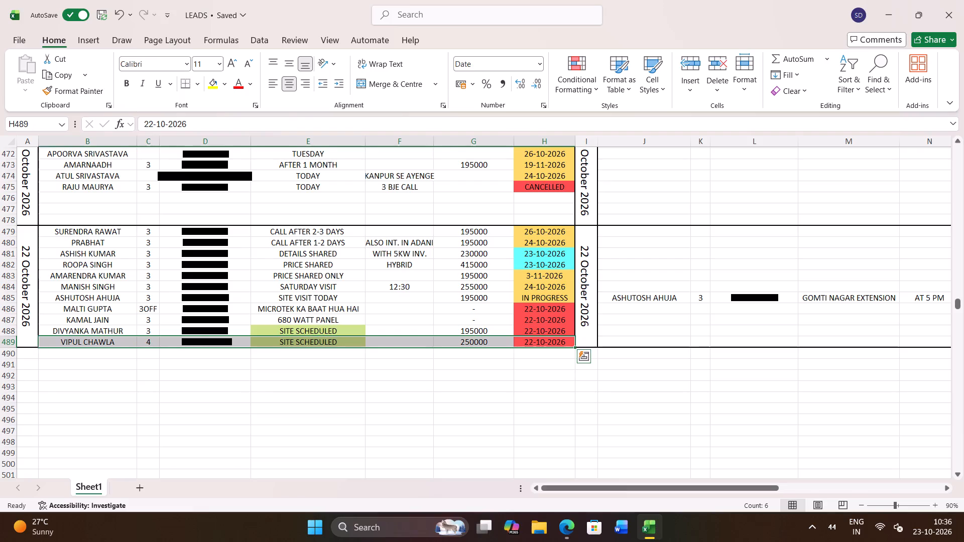
click(963, 503)
click(337, 383)
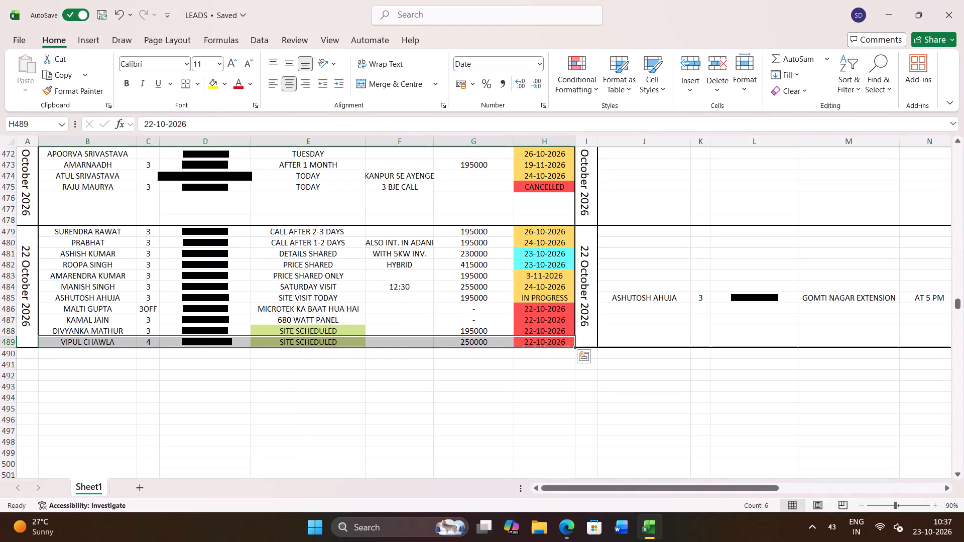
Examine the 22 October leads in rows 481, 482, 484 and 485, checking their remarks, quotes and follow-up entries.
drag(541, 265, 56, 253)
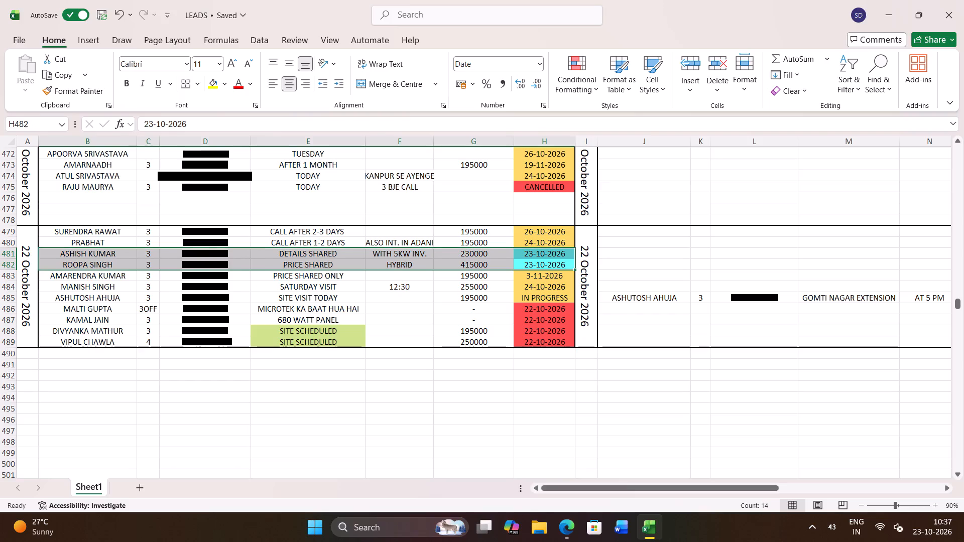
click(56, 253)
drag(530, 257, 345, 245)
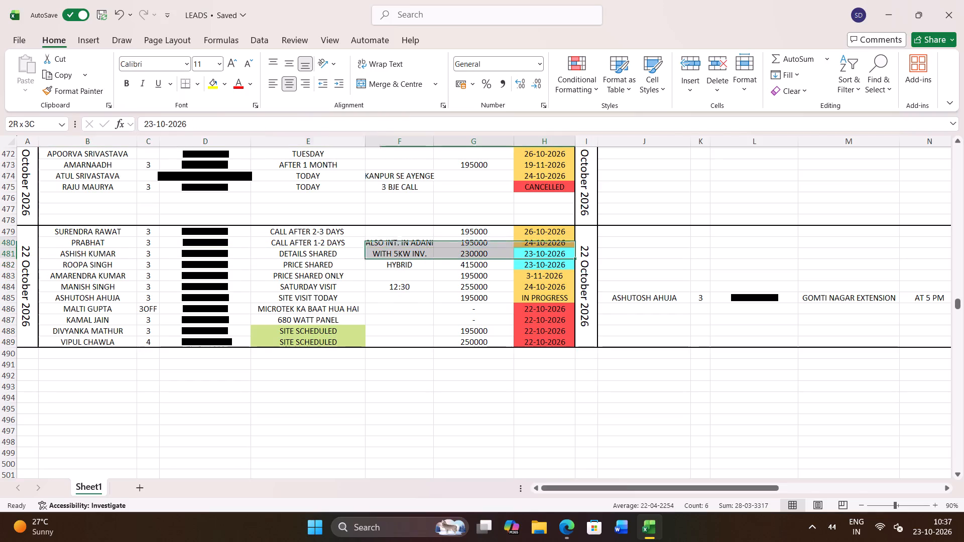
drag(345, 245, 71, 256)
click(71, 256)
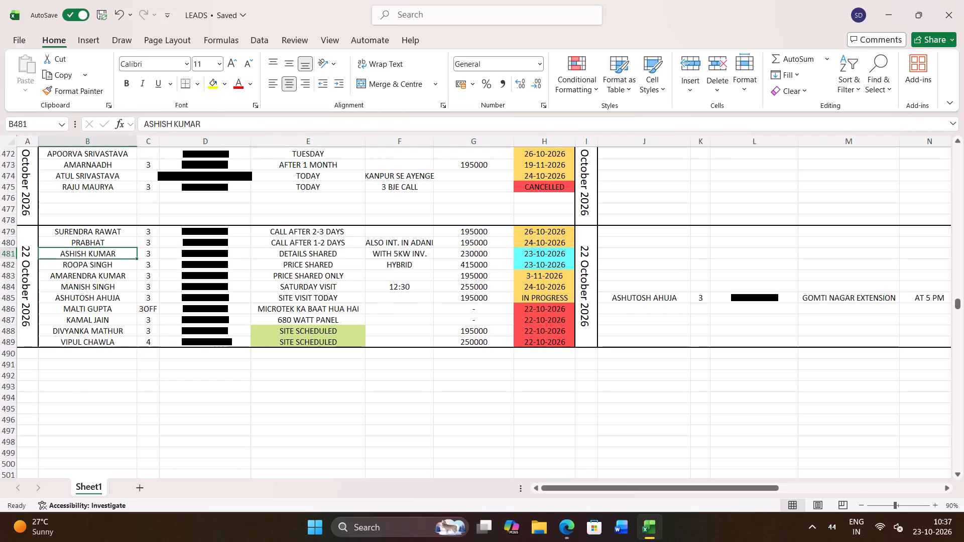
drag(99, 251, 118, 250)
drag(127, 249, 537, 255)
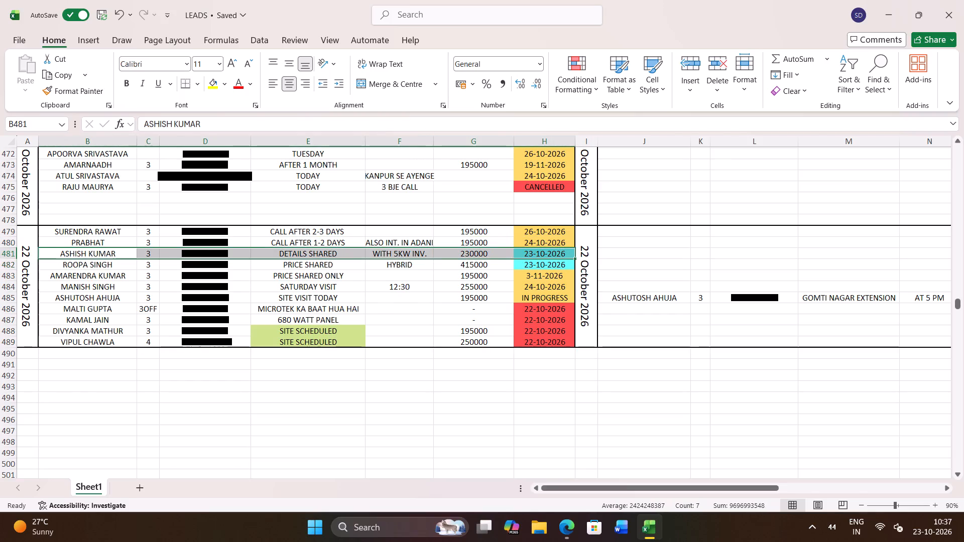
drag(545, 295, 91, 294)
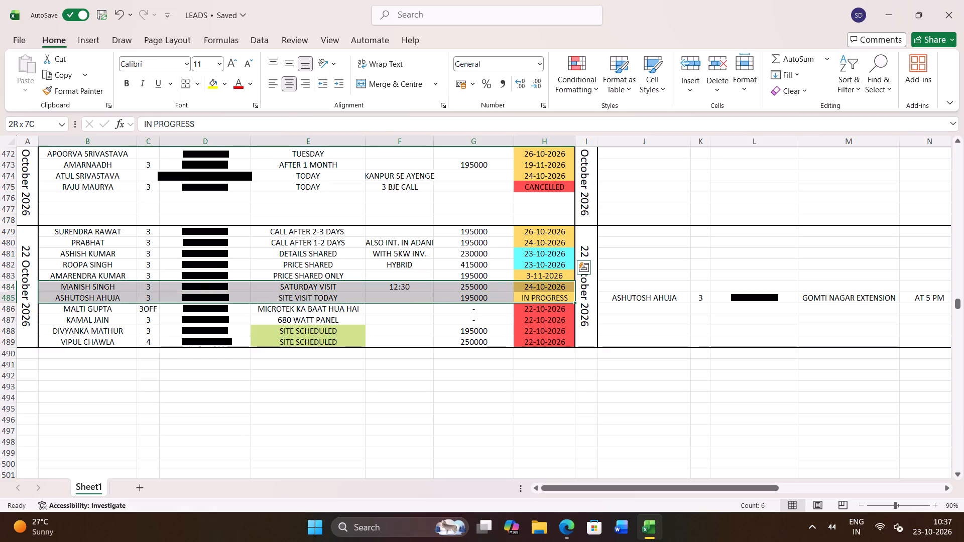
drag(91, 294, 85, 294)
drag(917, 330, 410, 322)
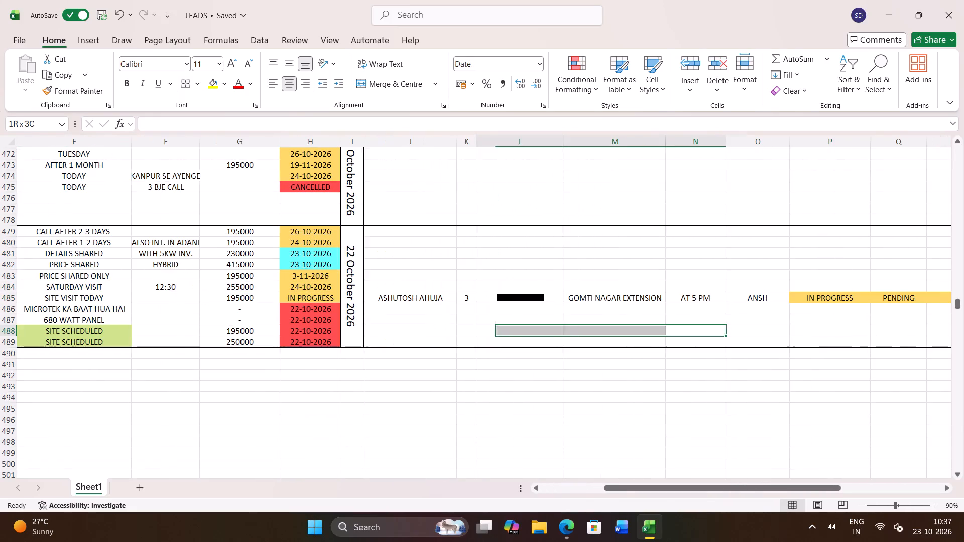
drag(410, 322, 0, 308)
Set the follow-up status in cell H488 of the 22 October leads to COMPLETED.
drag(59, 329, 564, 350)
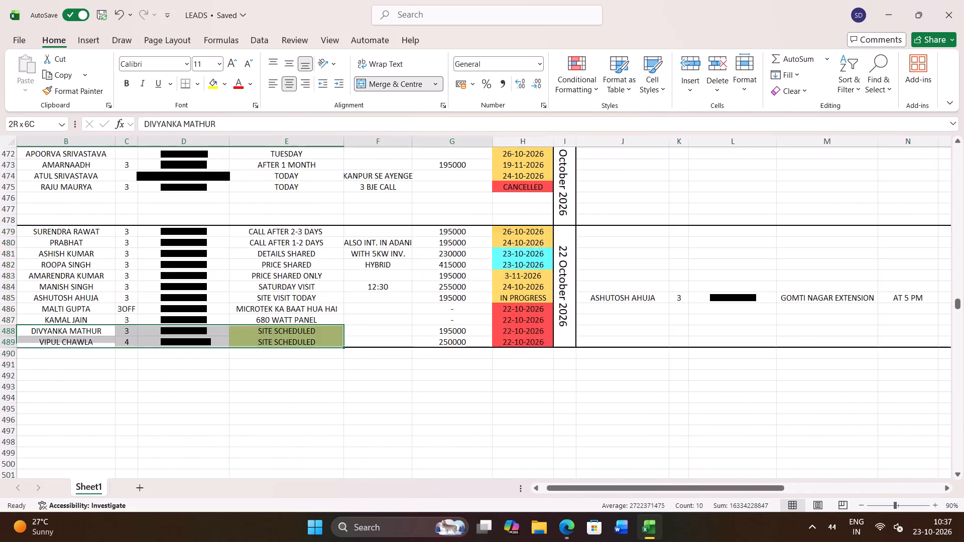
drag(564, 350, 526, 336)
click(525, 333)
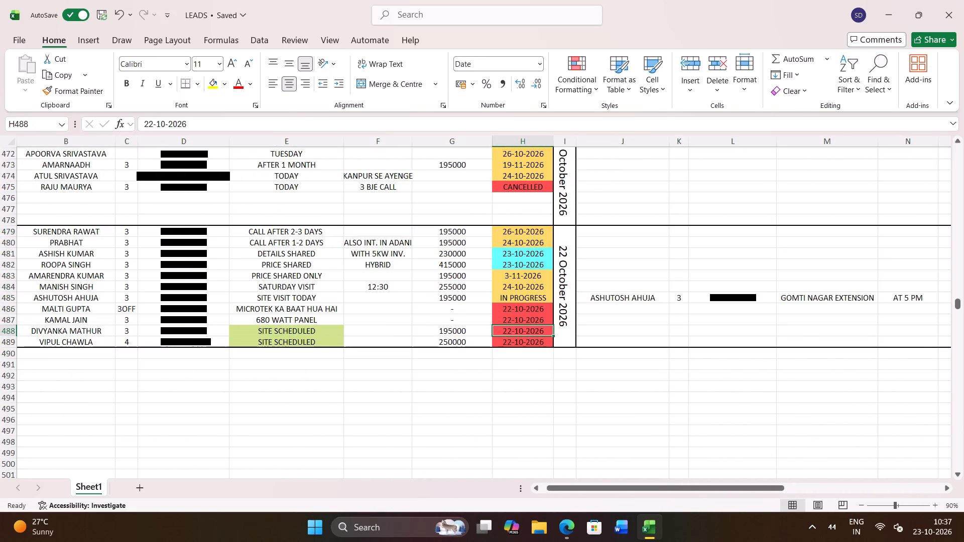
key(c)
key(o)
text(mp)
key(Tab)
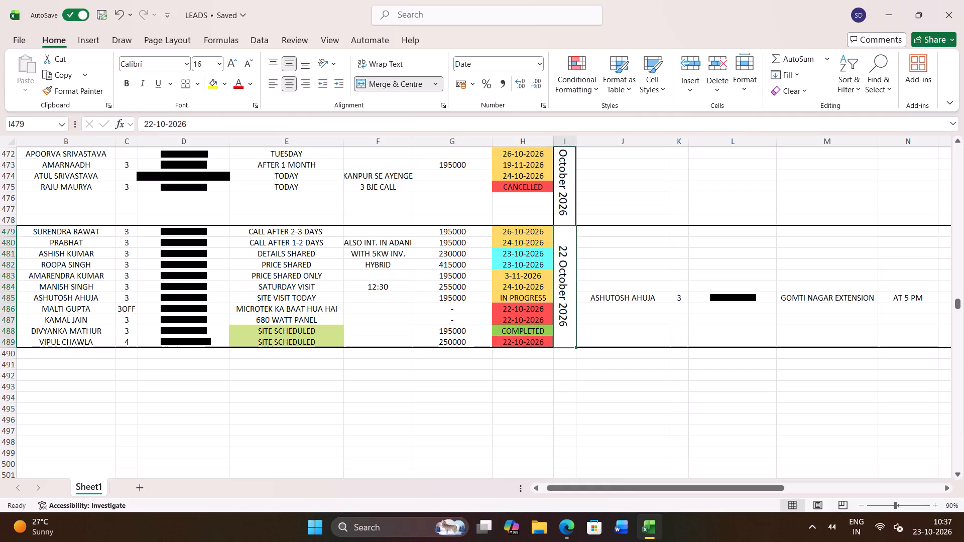
Examine the lead in row 489 and open its follow-up date in cell H489 for editing.
drag(533, 339, 68, 339)
click(68, 339)
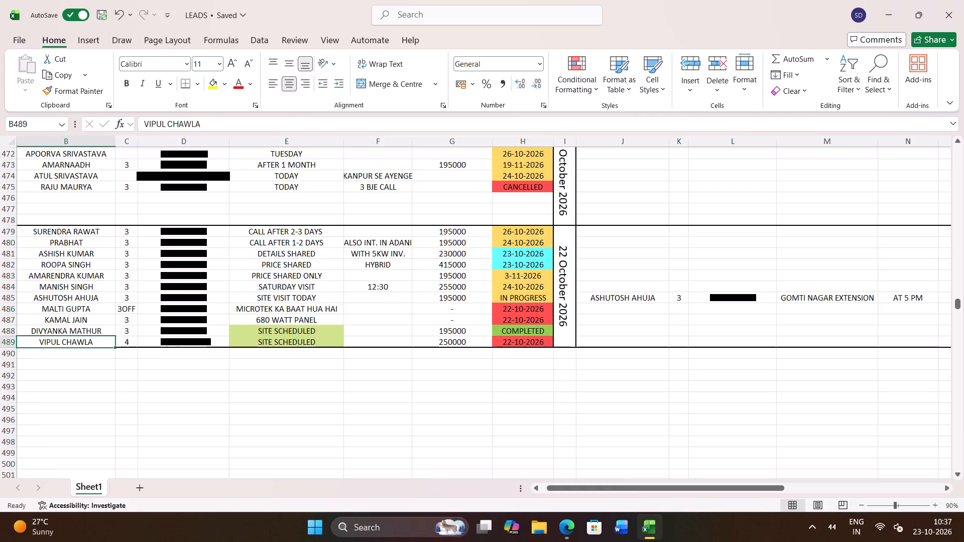
click(70, 340)
drag(73, 339, 516, 342)
drag(516, 342, 91, 351)
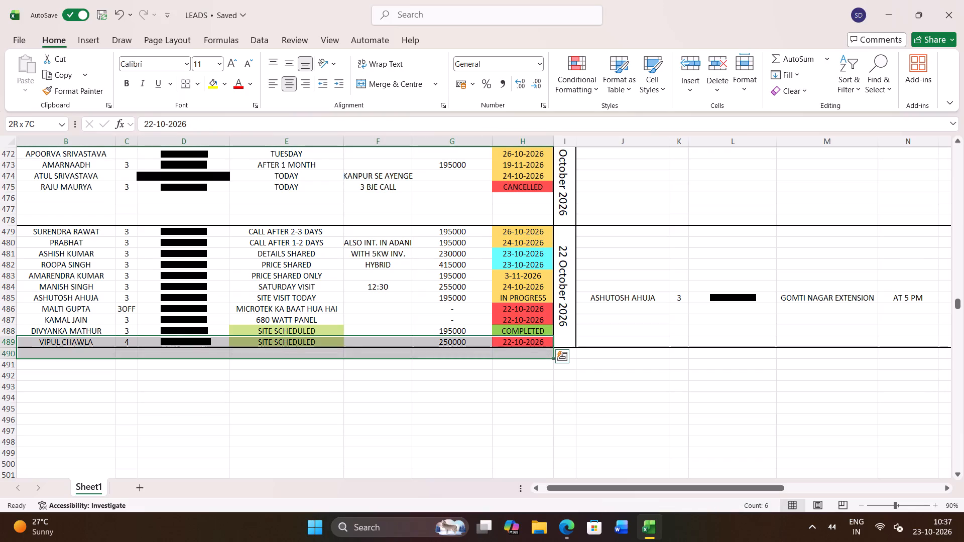
drag(91, 351, 79, 342)
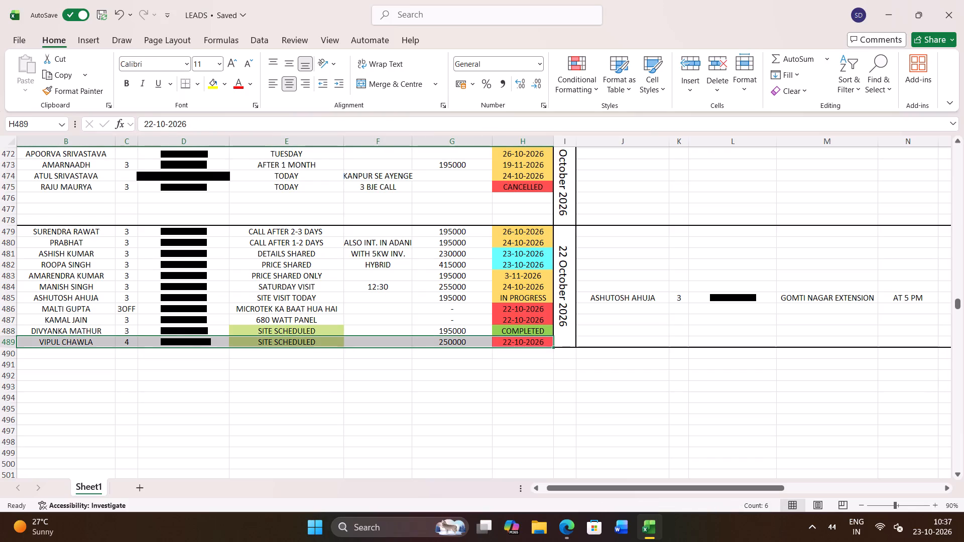
double_click(544, 343)
click(539, 359)
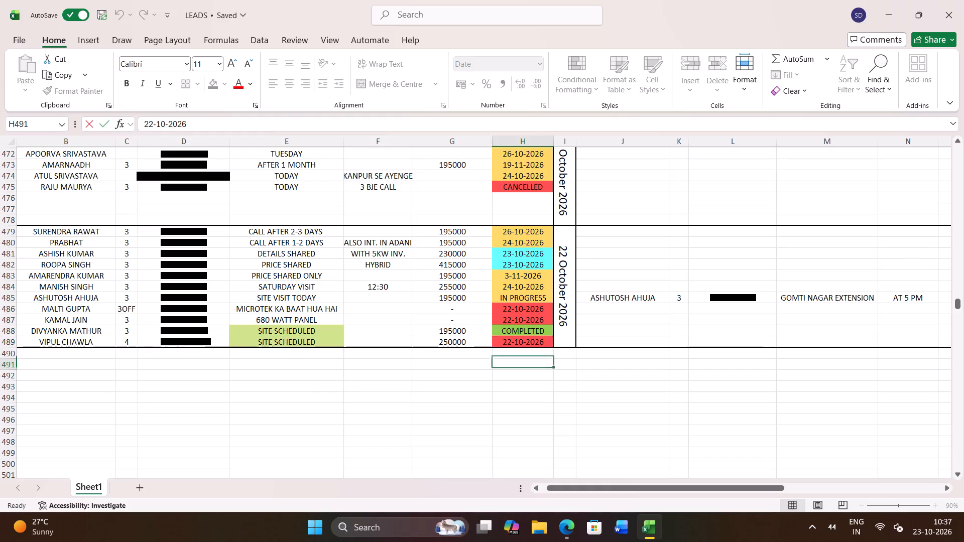
triple_click(537, 341)
click(546, 341)
click(540, 357)
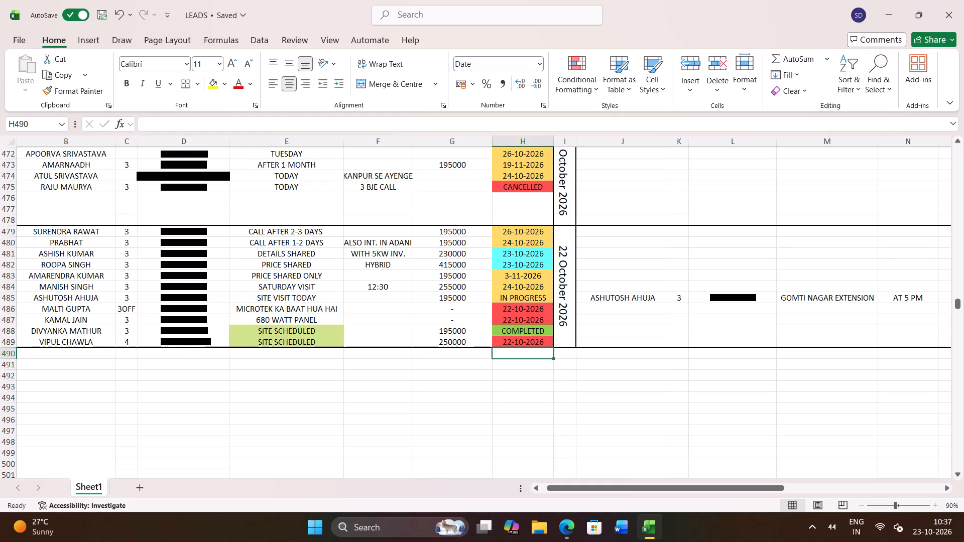
double_click(533, 344)
click(546, 343)
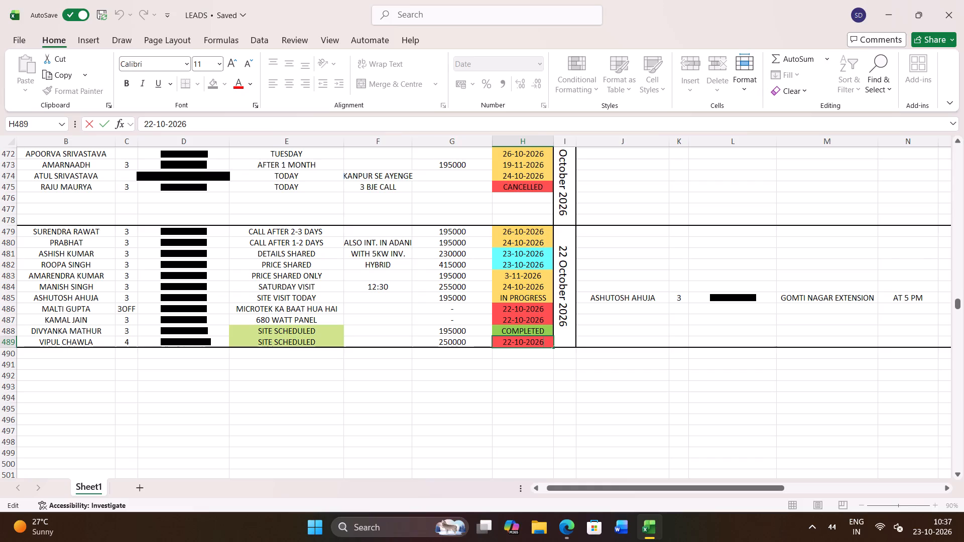
Examine the 22 October visit appointment in row 485, checking its locality, time and status entries through column R.
drag(591, 299, 688, 281)
drag(707, 278, 800, 279)
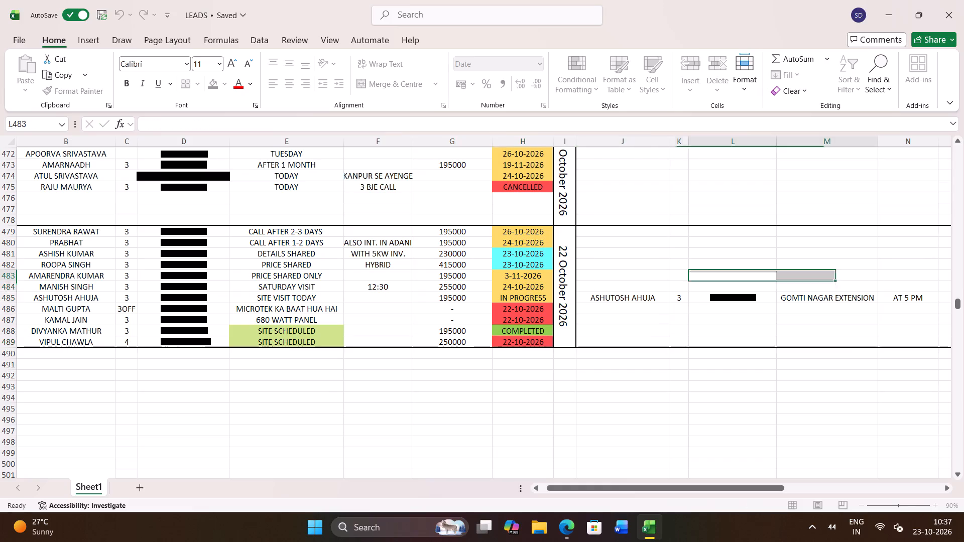
drag(800, 279, 848, 297)
click(848, 297)
drag(847, 297, 847, 297)
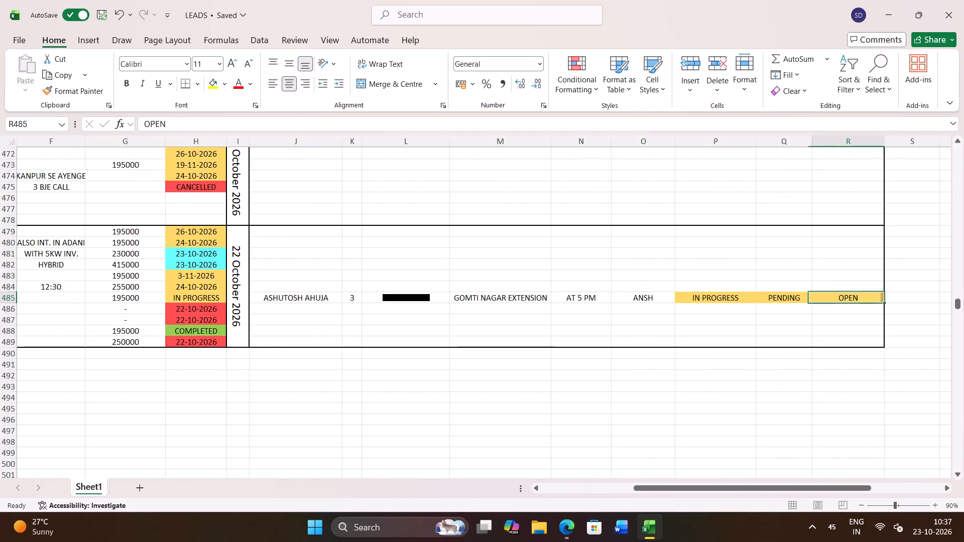
drag(847, 297, 296, 293)
drag(281, 294, 518, 305)
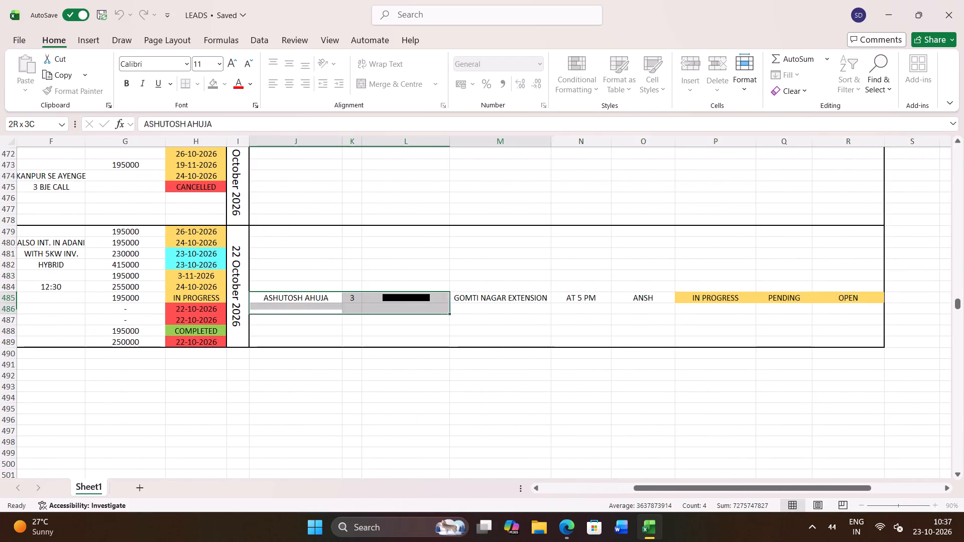
drag(518, 305, 879, 301)
drag(876, 301, 868, 301)
click(834, 337)
drag(835, 319, 782, 314)
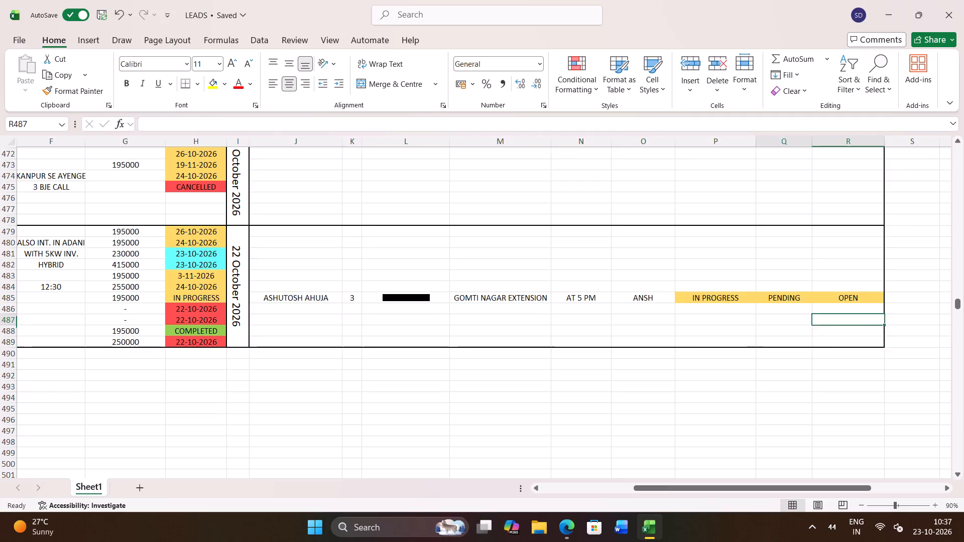
drag(782, 314, 25, 345)
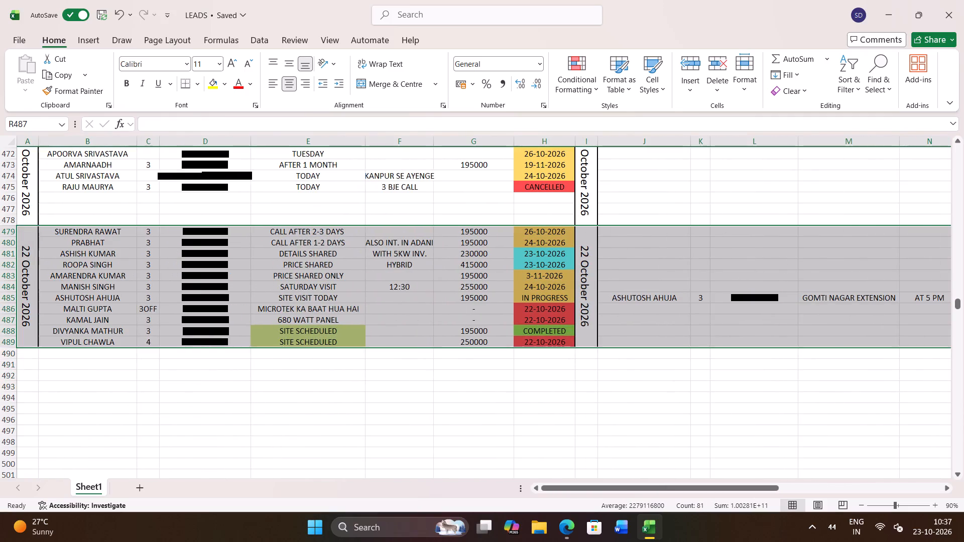
Examine the lead report from its first rows through the 27 August leads, checking the follow-up statuses in column H.
scroll(199, 413, up, 5)
scroll(321, 366, up, 20)
scroll(321, 366, up, 7)
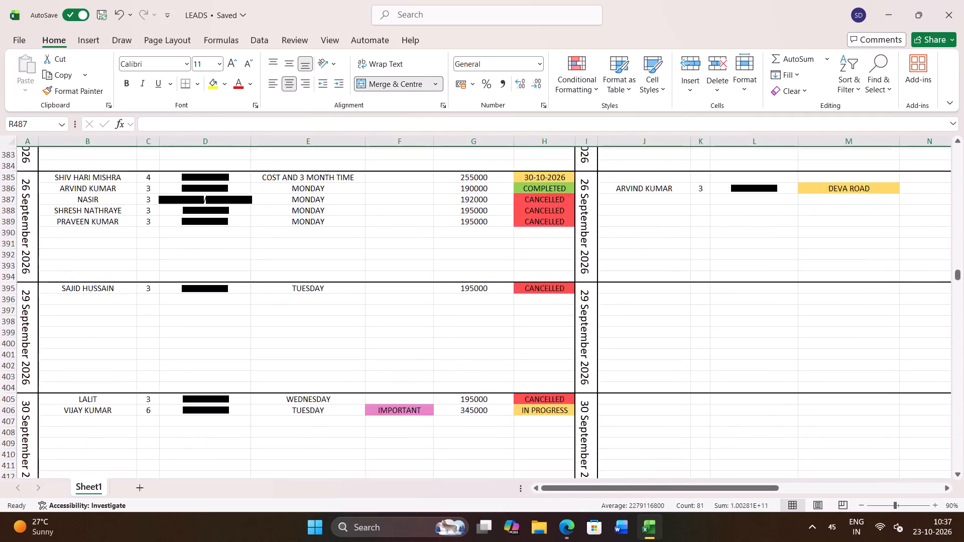
scroll(321, 366, up, 20)
scroll(321, 366, up, 20)
scroll(321, 366, up, 6)
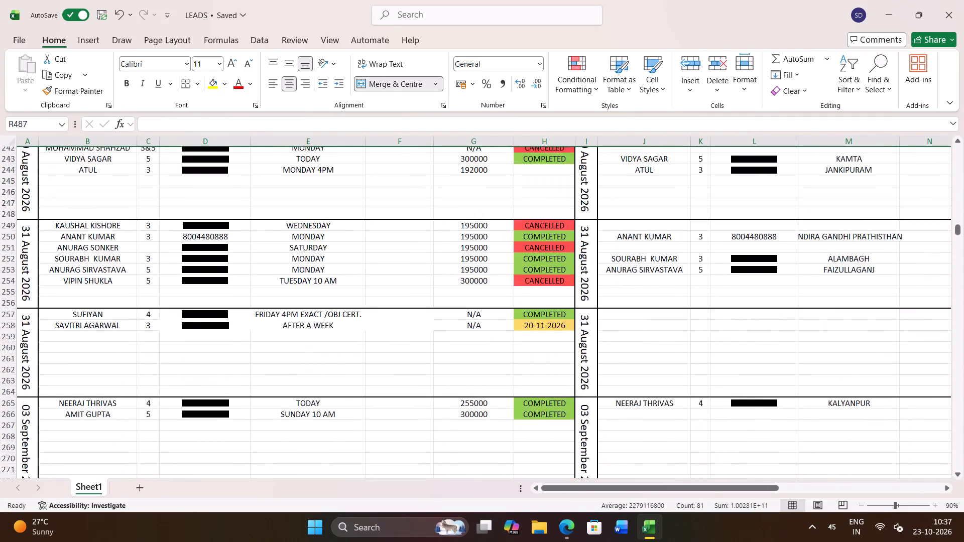
scroll(326, 358, up, 20)
scroll(326, 358, up, 20)
scroll(326, 358, up, 6)
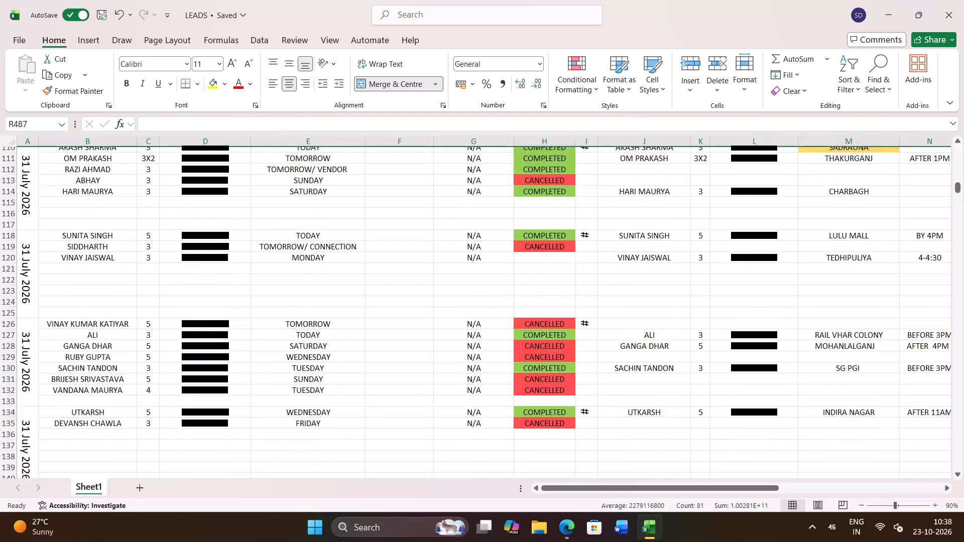
scroll(327, 357, up, 14)
scroll(327, 357, up, 9)
scroll(327, 357, up, 18)
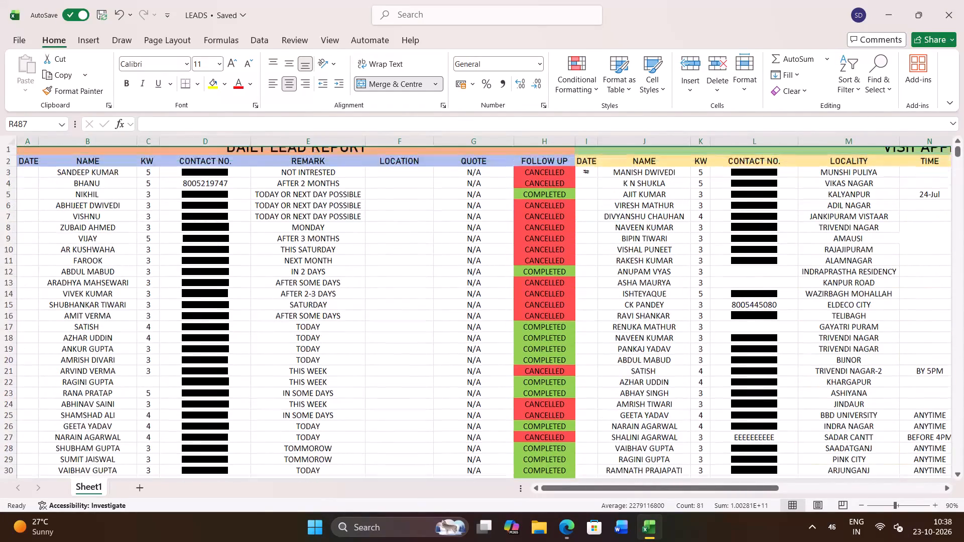
scroll(327, 357, up, 6)
scroll(327, 357, down, 7)
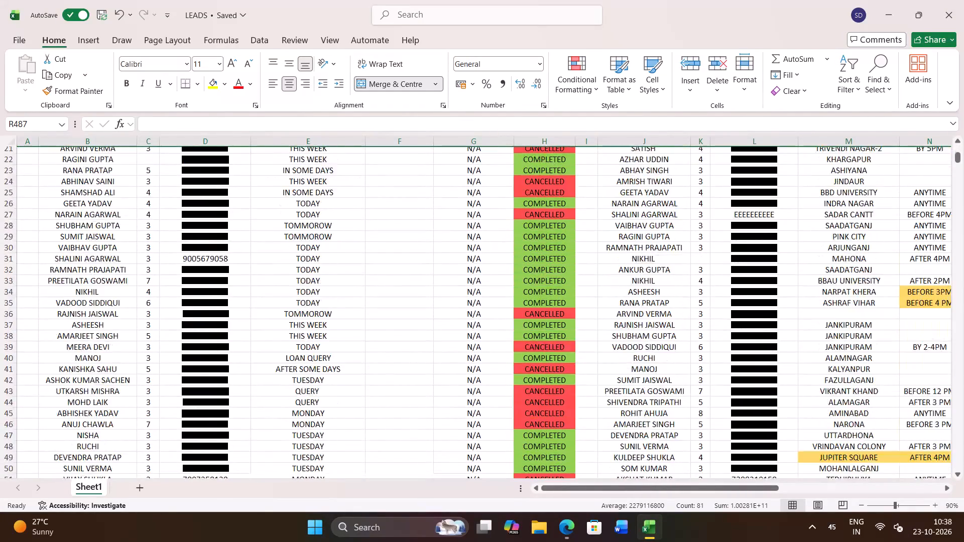
scroll(327, 357, down, 19)
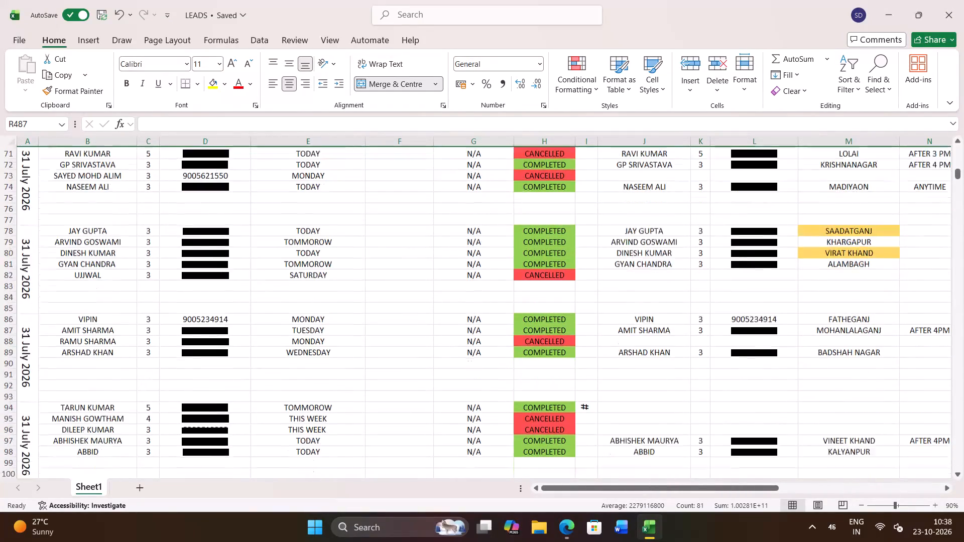
scroll(327, 357, down, 15)
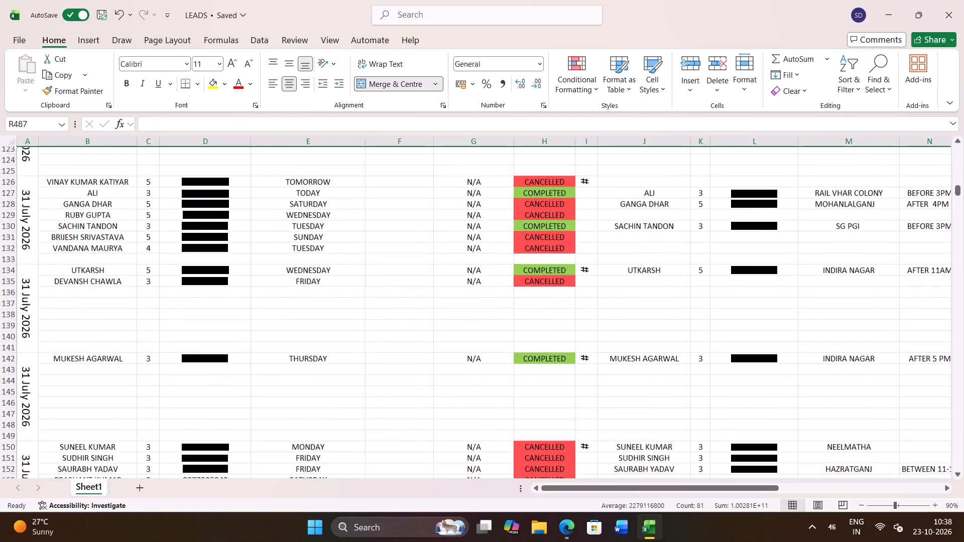
scroll(327, 357, down, 16)
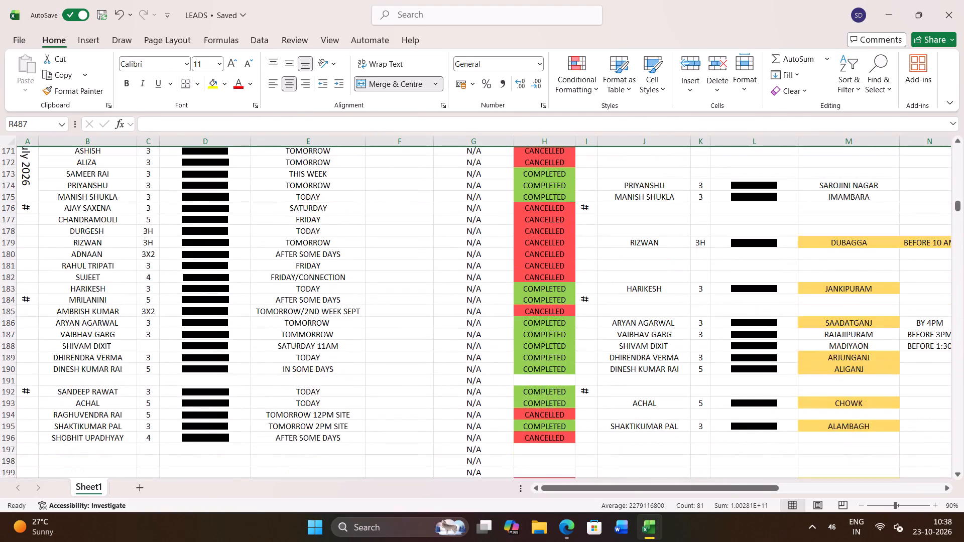
scroll(327, 357, down, 15)
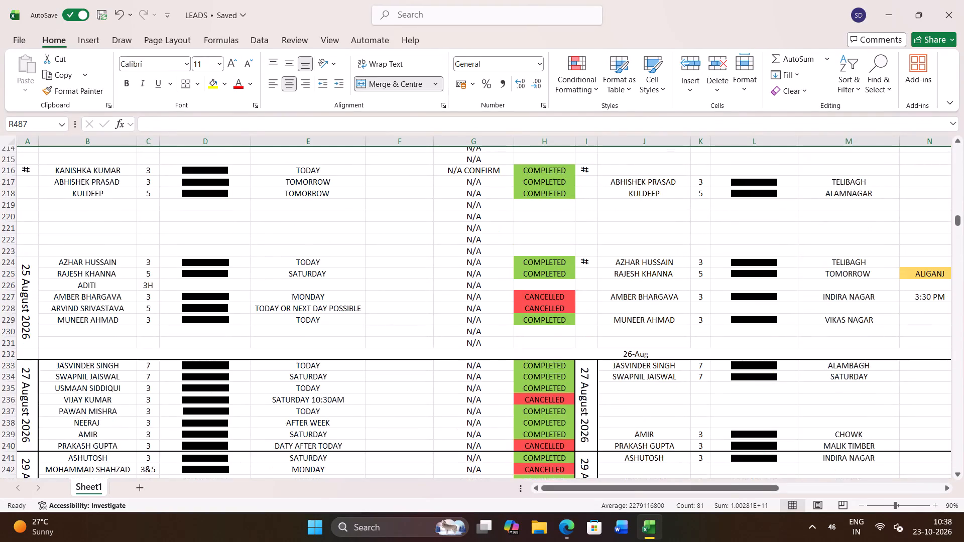
Examine the leads from 31 August to 15 September, checking column H for follow-up dates that are due.
scroll(327, 357, down, 11)
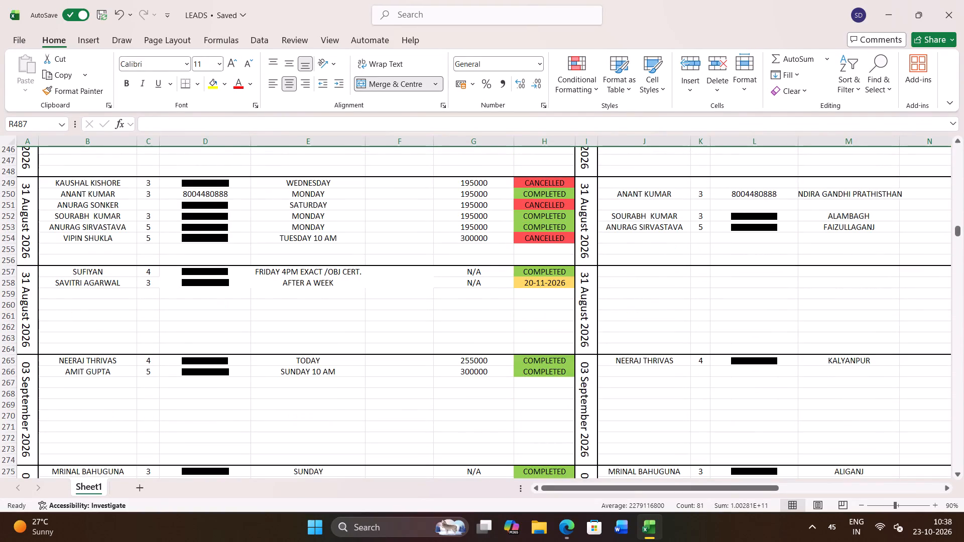
scroll(561, 342, down, 13)
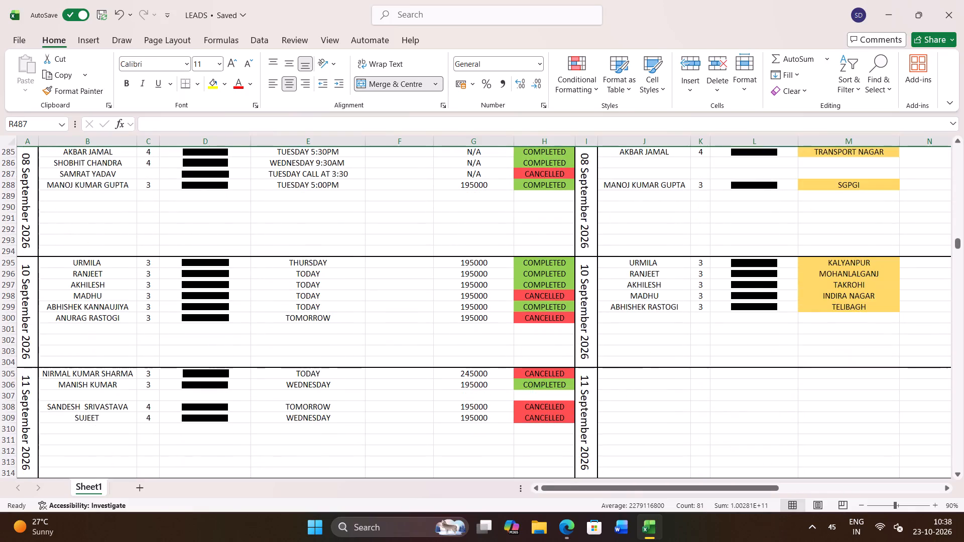
scroll(536, 346, down, 9)
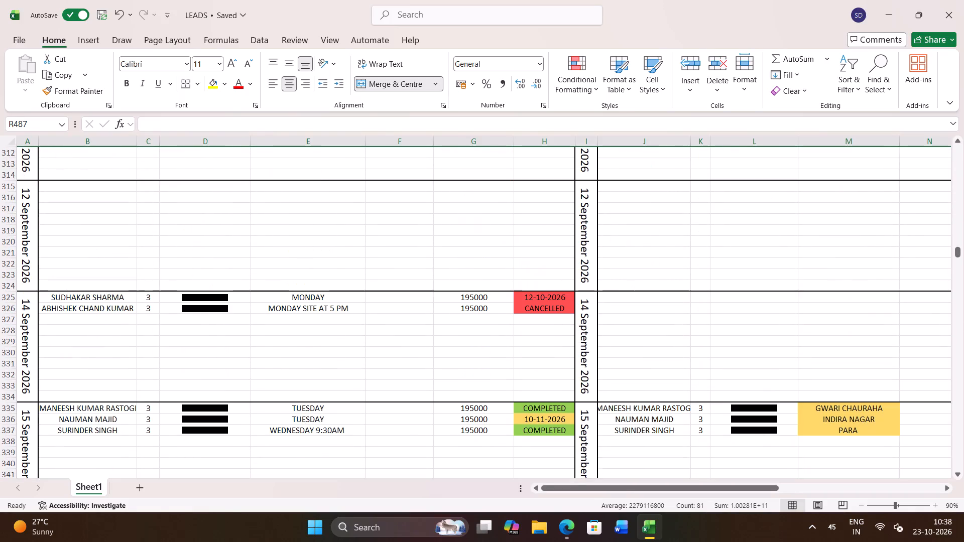
Examine the 14 September leads in rows 325 and 326, checking their remarks, quotes and follow-up entries.
drag(543, 291, 43, 289)
drag(44, 289, 54, 298)
drag(52, 298, 548, 295)
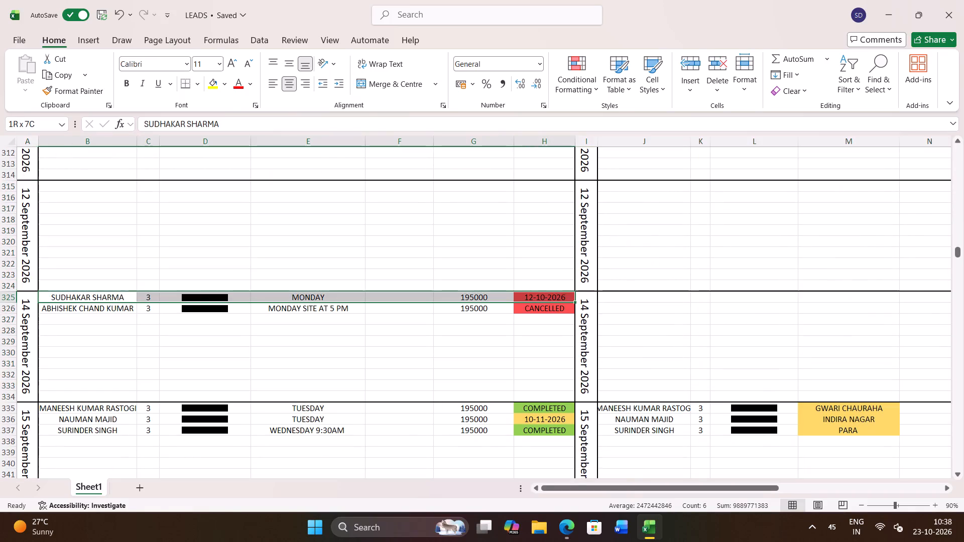
drag(548, 295, 549, 294)
drag(550, 296, 50, 296)
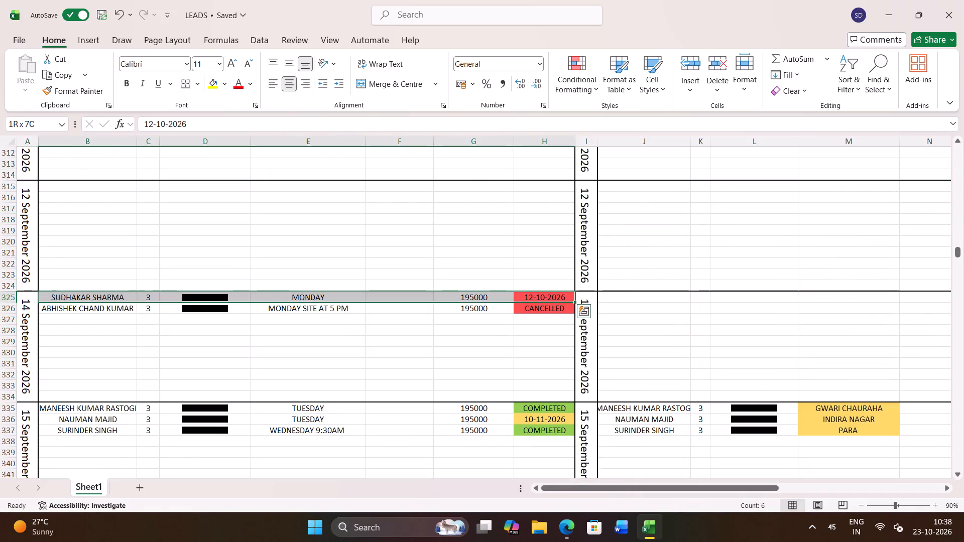
drag(50, 296, 50, 296)
click(539, 299)
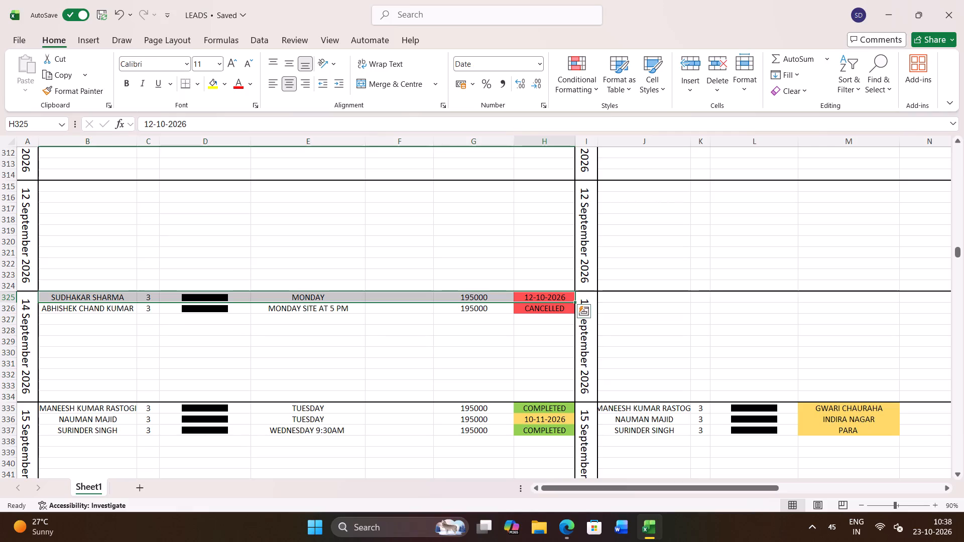
drag(538, 311, 58, 305)
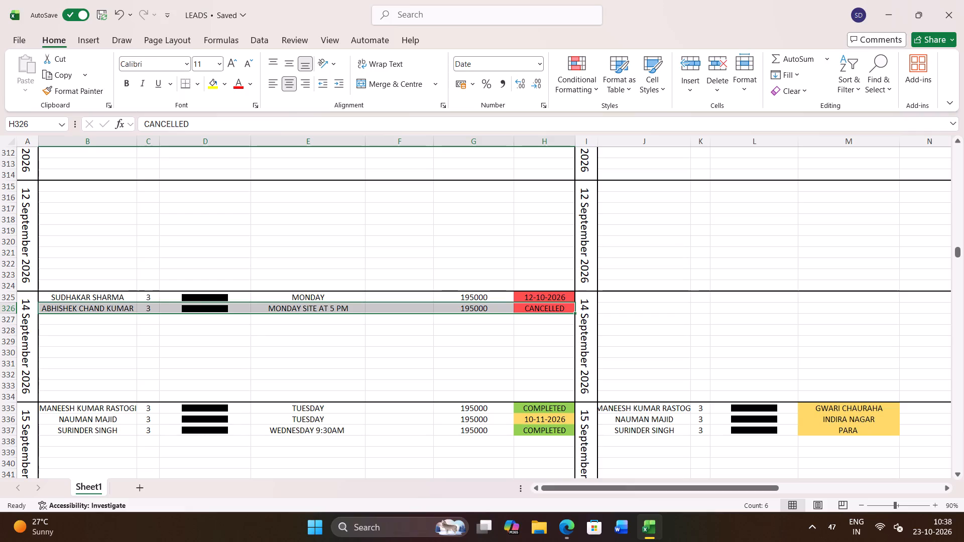
drag(540, 296, 191, 290)
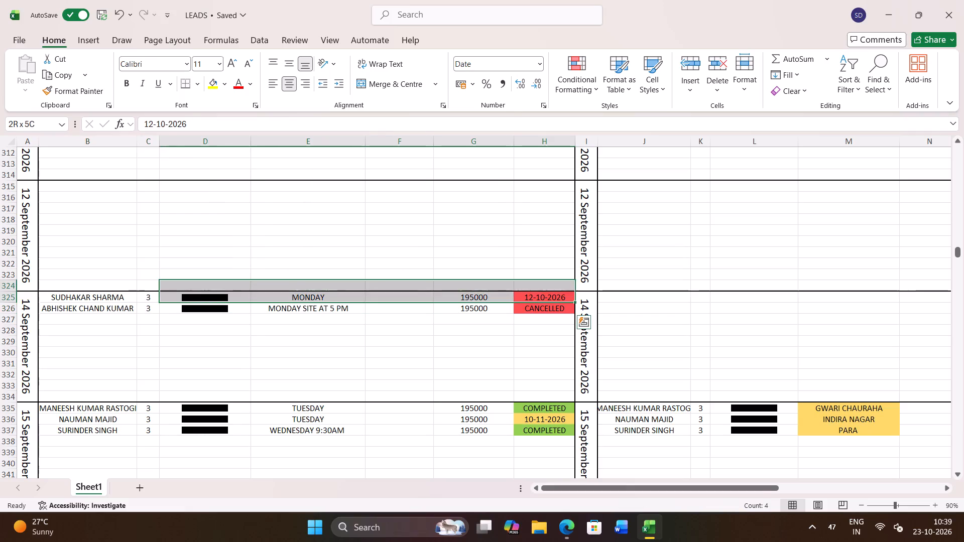
drag(191, 290, 95, 296)
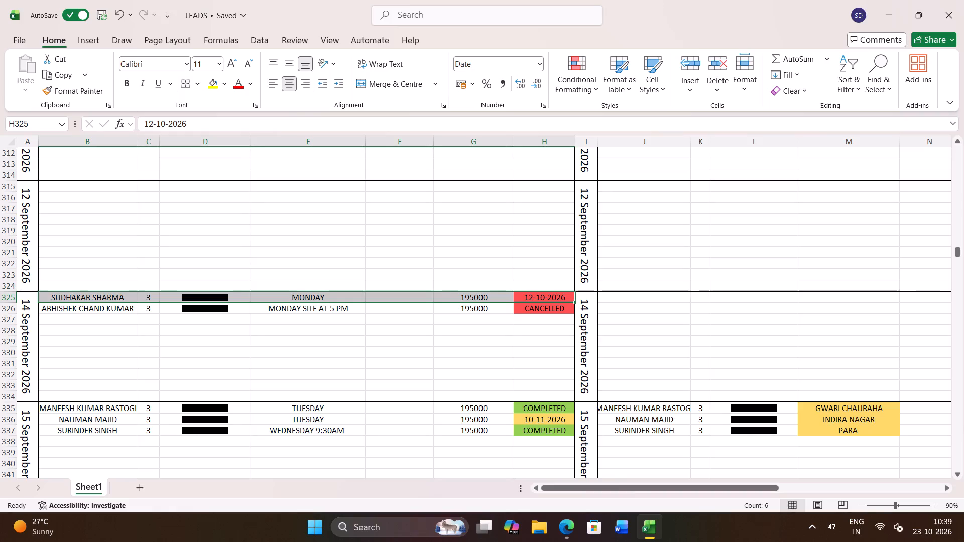
Set the follow-up status in cell H325 of the 14 September leads to COMPLETED.
click(552, 301)
text(compl)
key(Tab)
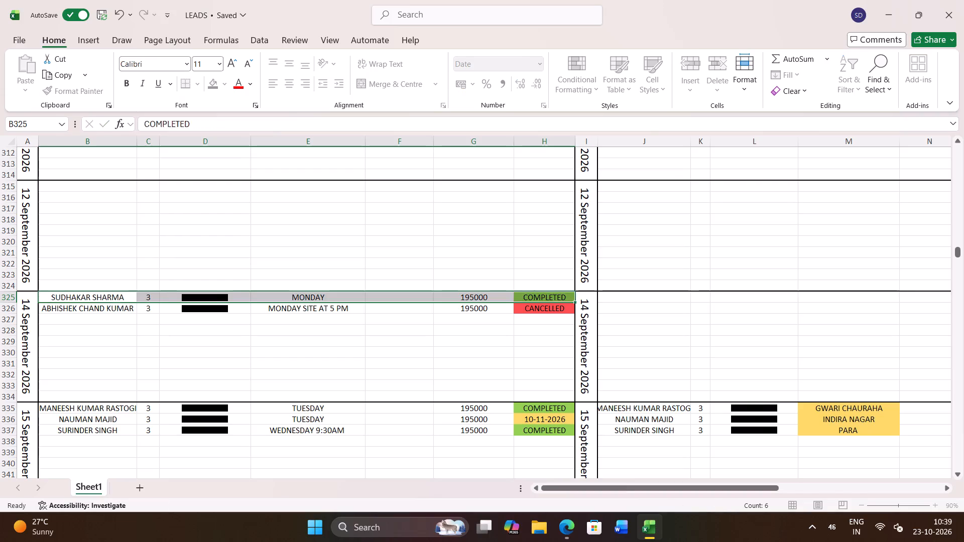
click(522, 322)
Examine the follow-up entries of the leads from 14 September through early October for dates that are due.
scroll(553, 319, down, 4)
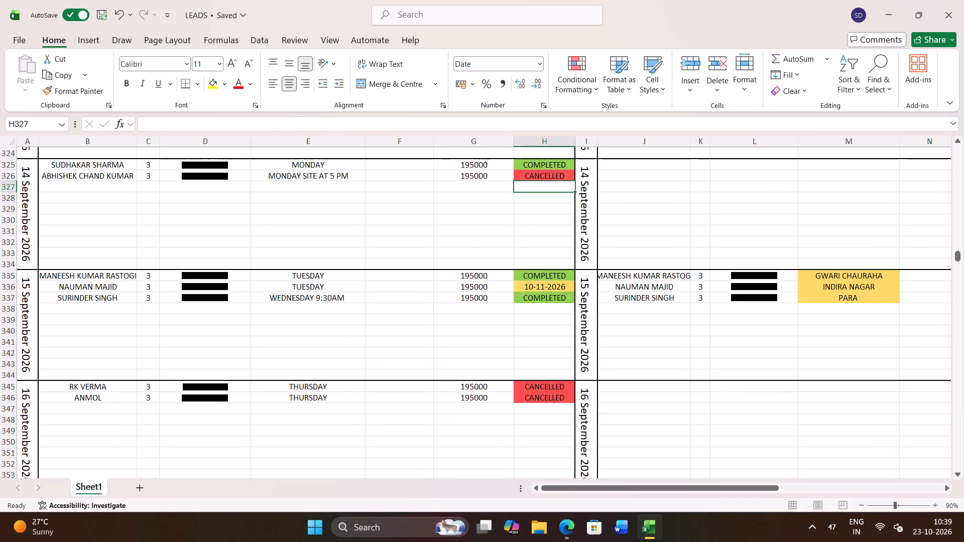
scroll(555, 273, down, 8)
scroll(546, 347, down, 6)
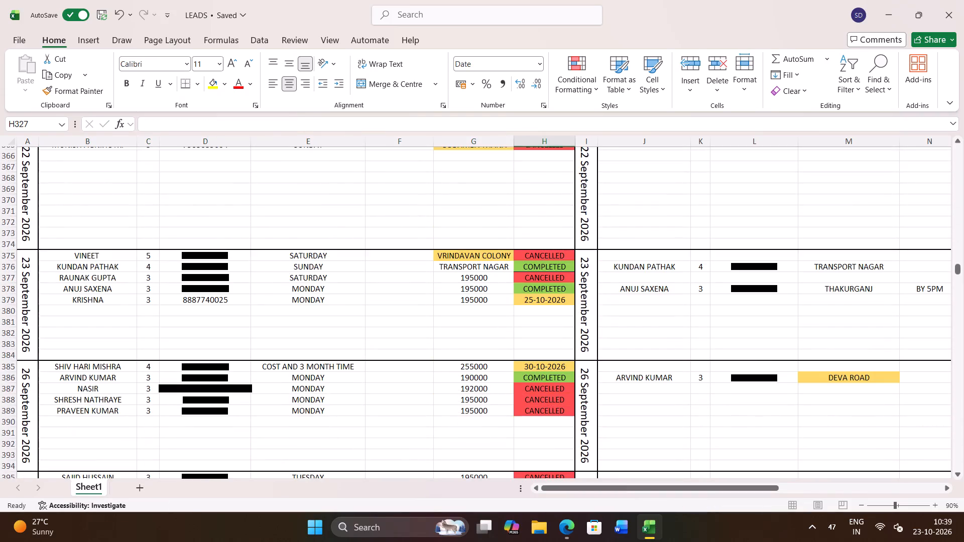
scroll(546, 347, down, 12)
scroll(522, 238, down, 1)
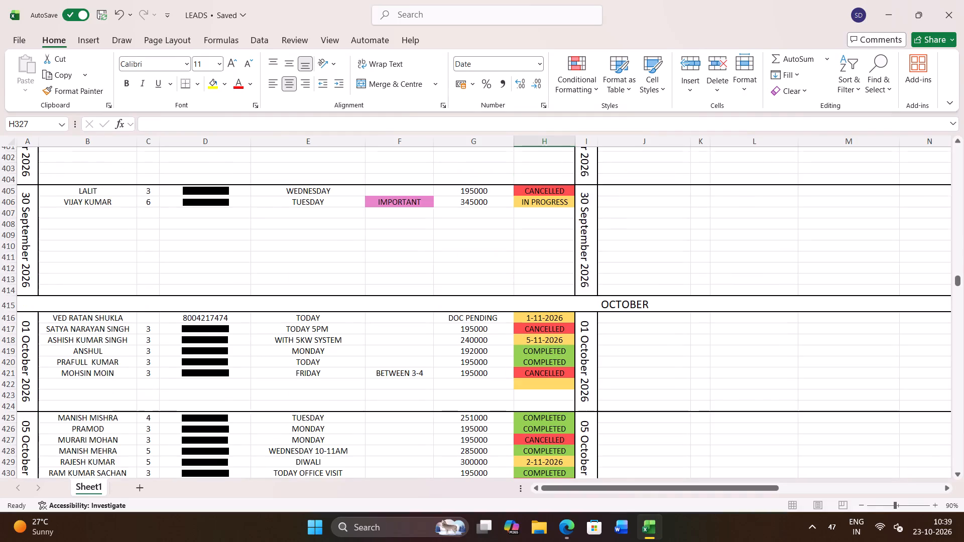
scroll(521, 238, up, 11)
scroll(542, 290, up, 4)
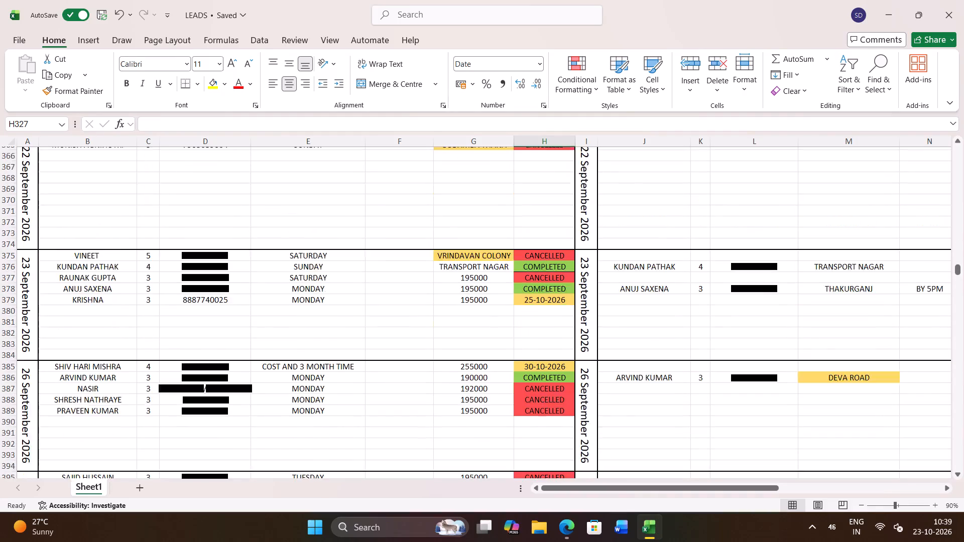
scroll(542, 291, up, 10)
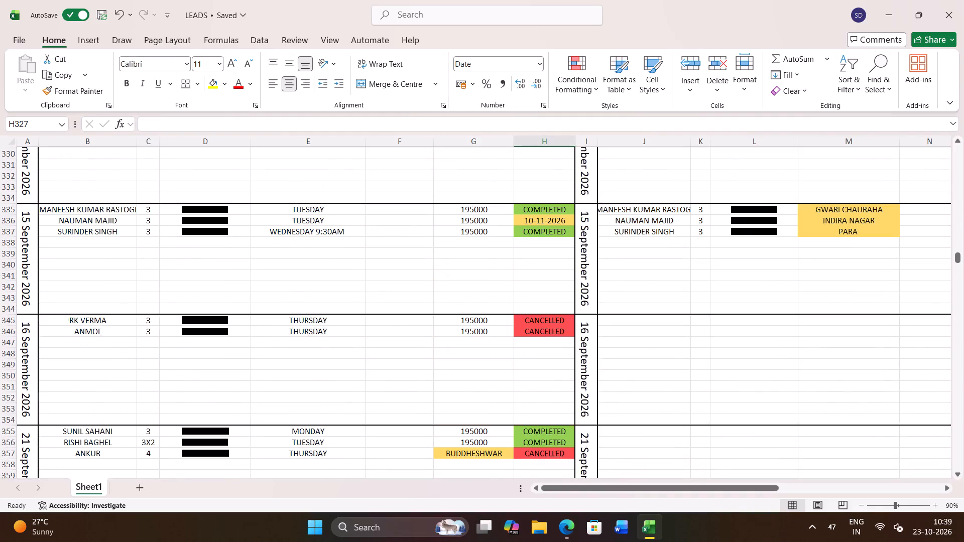
scroll(542, 307, down, 14)
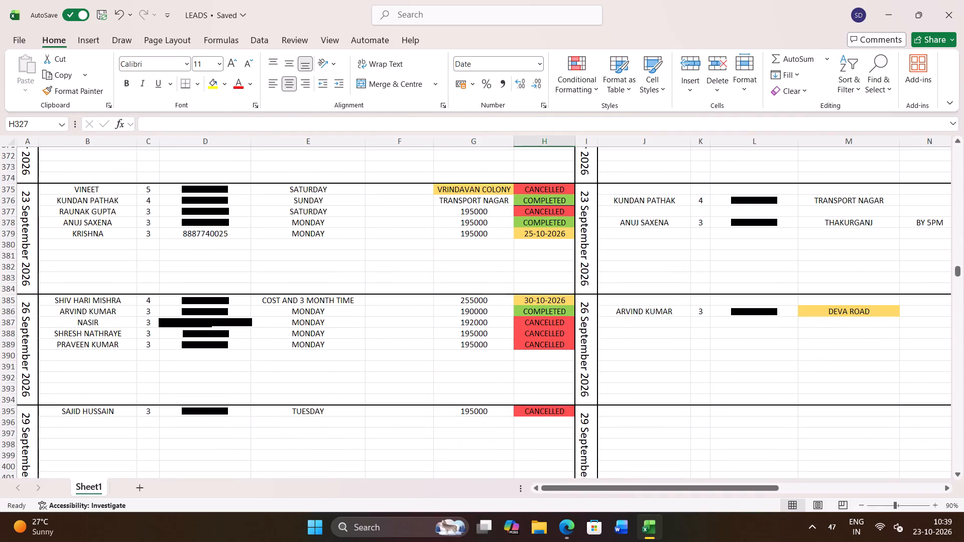
Examine the conditional formatting rules that apply to column G, including the status and date-based colour rules.
click(473, 141)
click(579, 95)
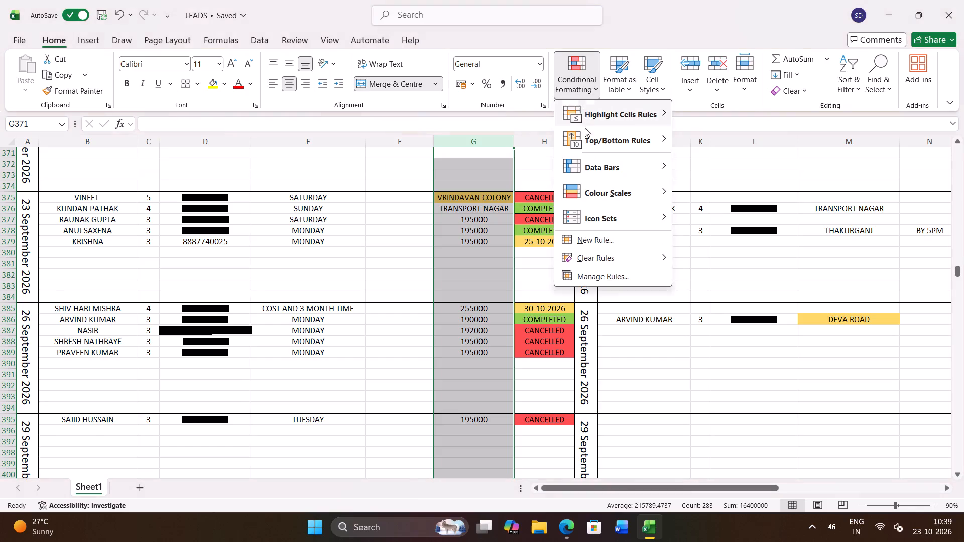
click(583, 274)
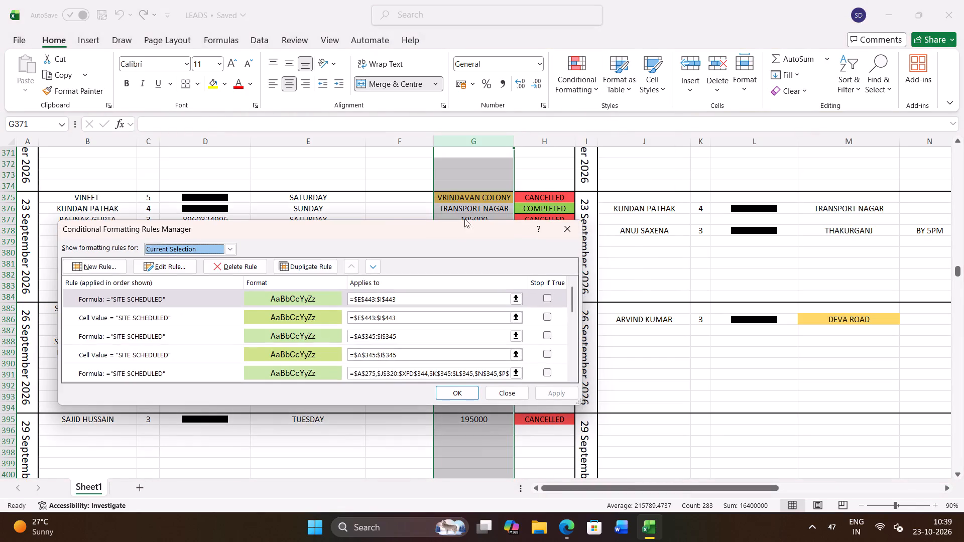
click(185, 252)
click(182, 259)
scroll(355, 322, down, 10)
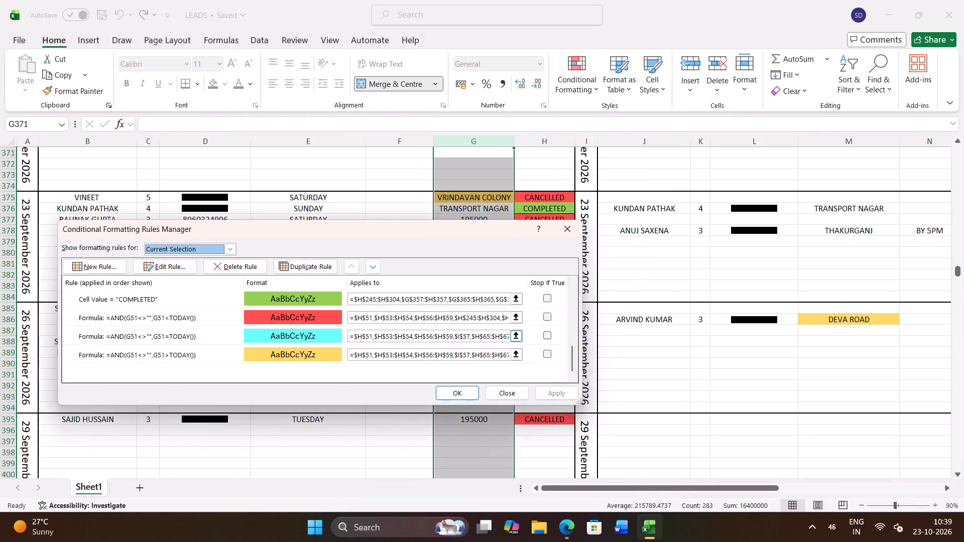
scroll(350, 336, down, 4)
click(502, 392)
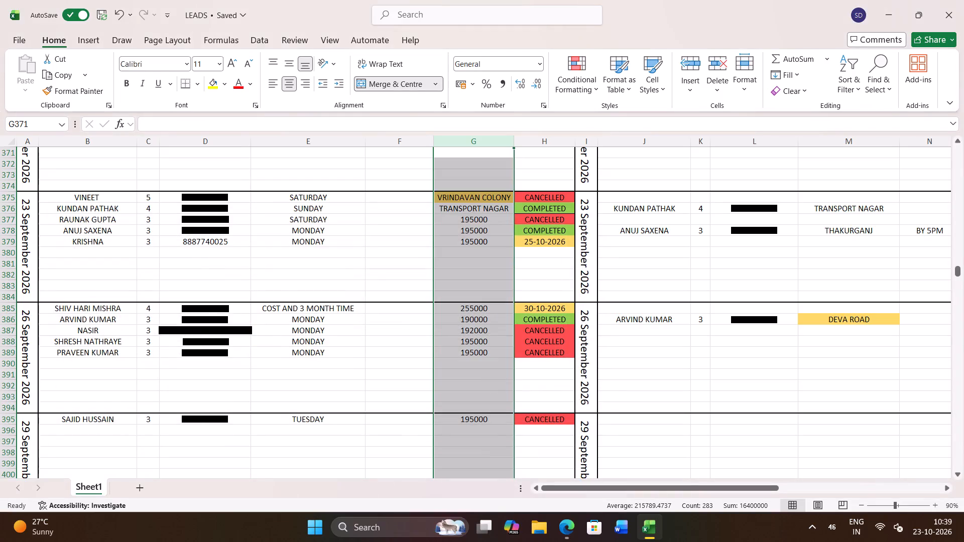
click(466, 146)
Examine the late September leads' follow-up entries, focusing on the 30 September lead marked IMPORTANT in row 406.
click(551, 210)
click(551, 242)
scroll(531, 345, down, 5)
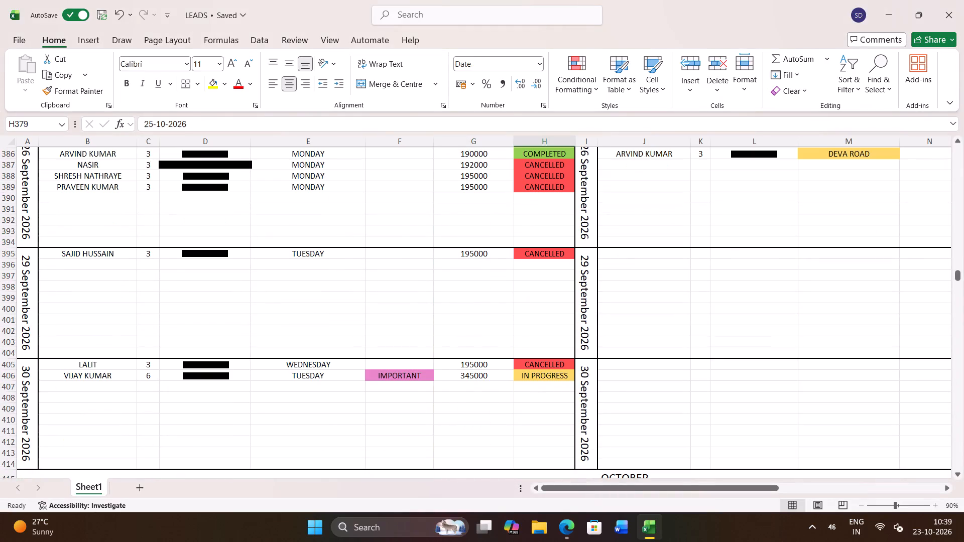
drag(524, 375, 32, 375)
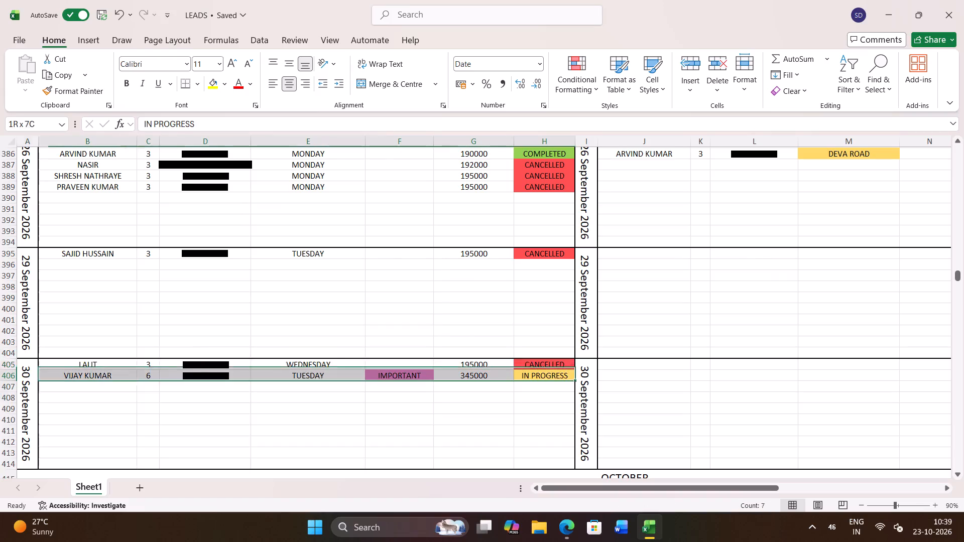
drag(32, 375, 100, 371)
drag(112, 373, 539, 376)
drag(538, 375, 529, 375)
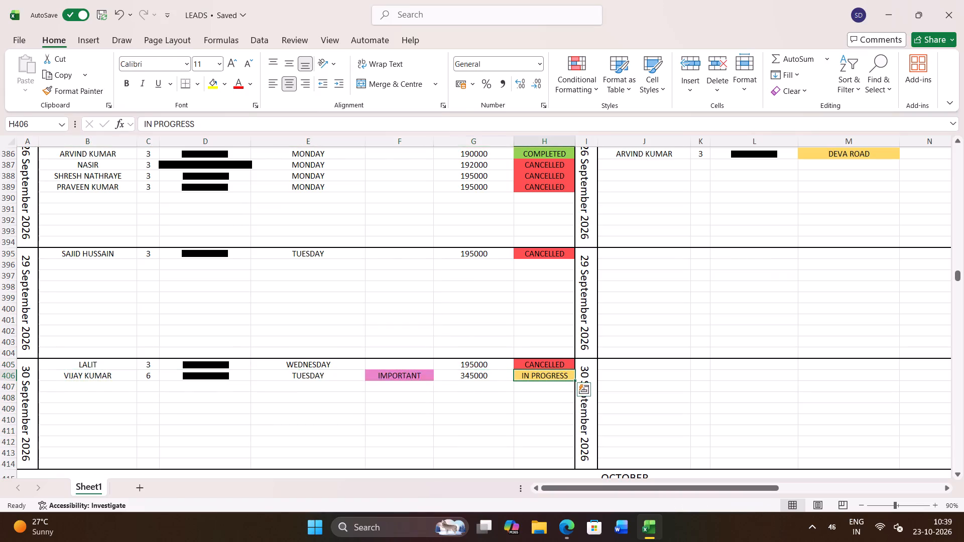
drag(529, 375, 97, 373)
drag(53, 375, 365, 382)
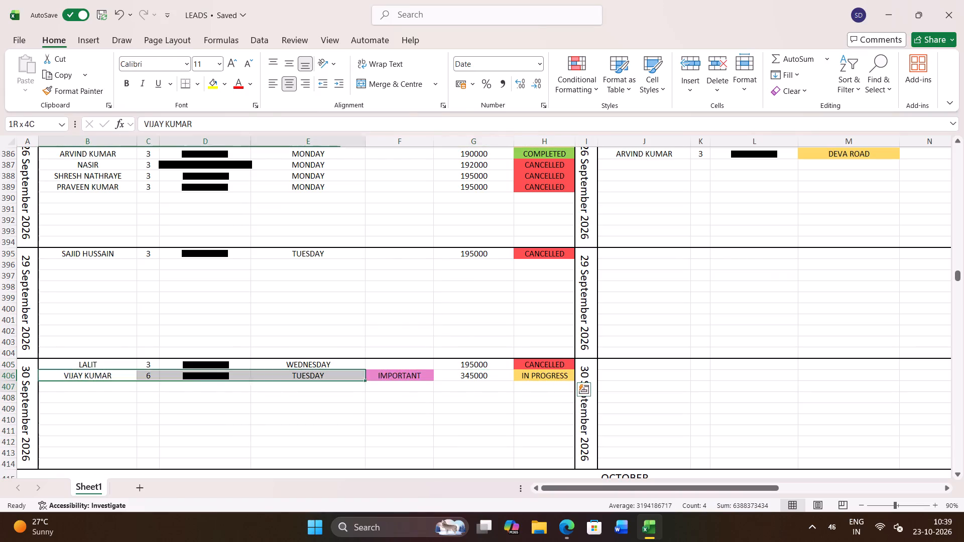
drag(365, 382, 563, 378)
drag(568, 376, 406, 375)
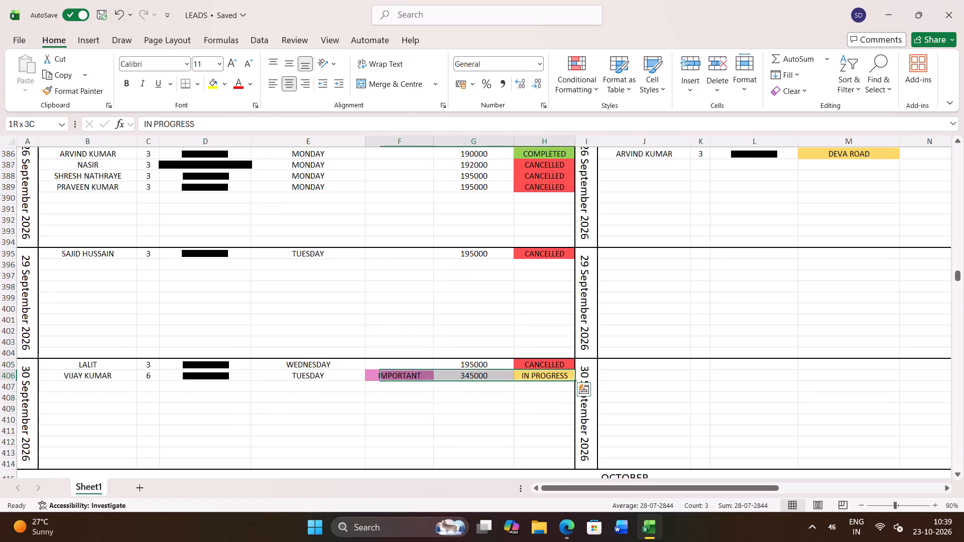
drag(406, 375, 76, 377)
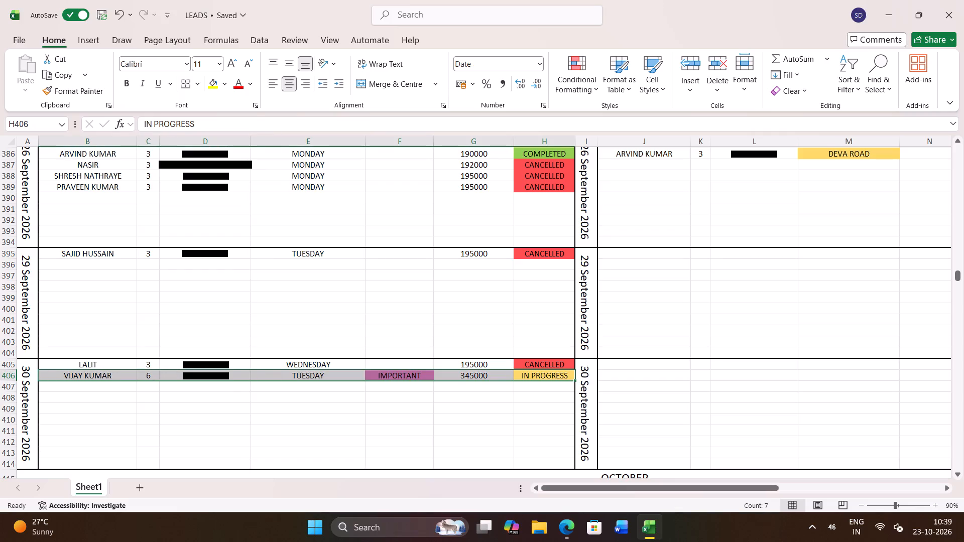
Examine the follow-up entries of the leads from 1 October through 10 October for dates that are due or overdue.
scroll(392, 390, down, 7)
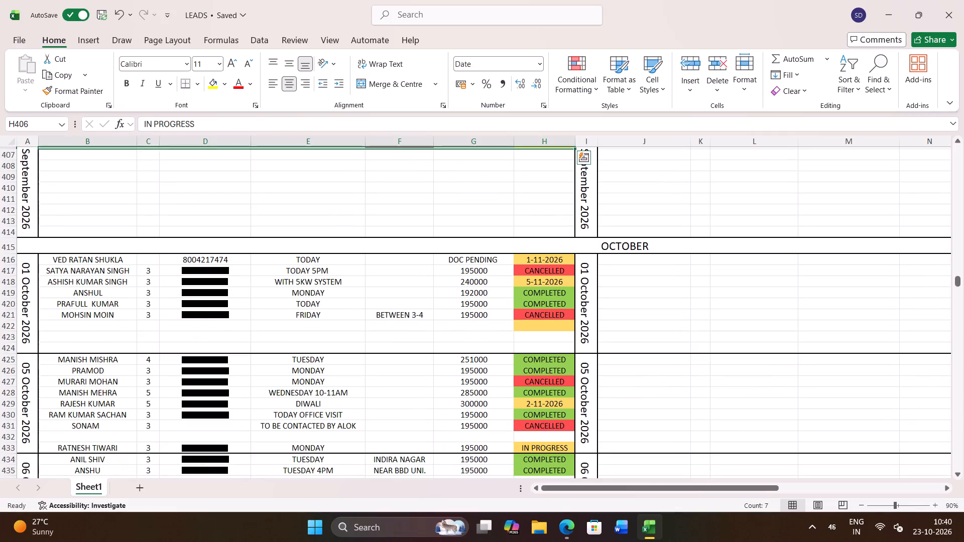
scroll(522, 264, down, 5)
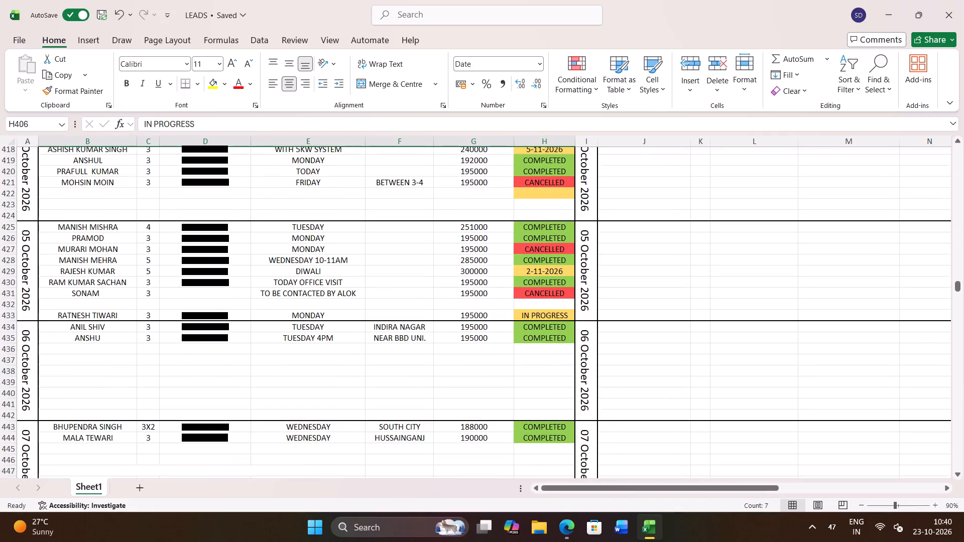
scroll(517, 279, down, 3)
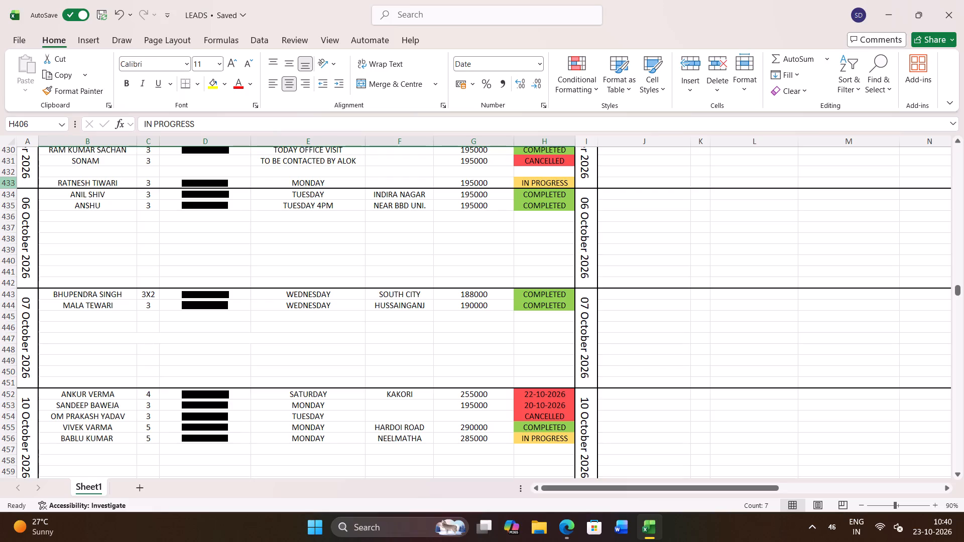
scroll(754, 98, up, 4)
scroll(692, 200, up, 4)
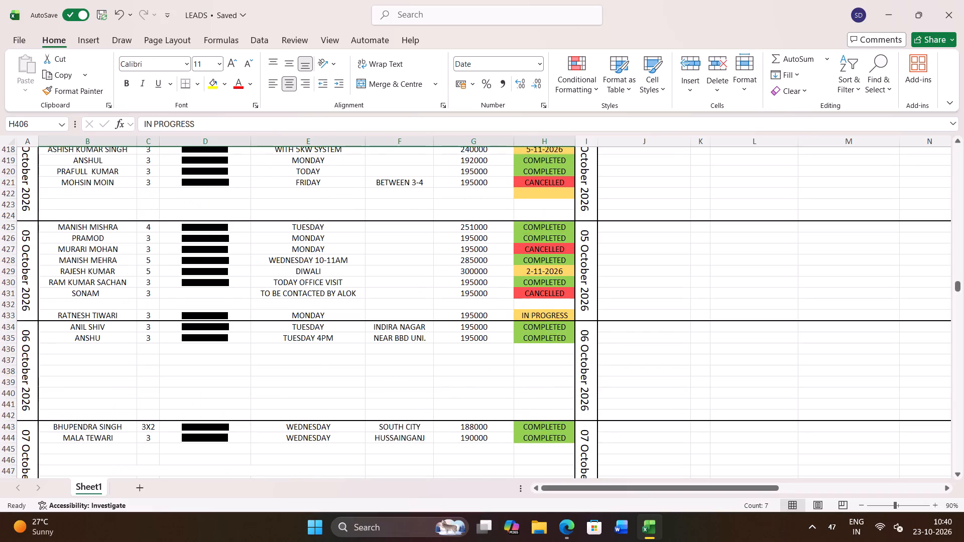
scroll(630, 241, down, 5)
scroll(552, 290, down, 1)
Examine the 10 October leads with dated follow-ups in rows 452 and 453, checking the details recorded across row 452.
drag(520, 329, 223, 316)
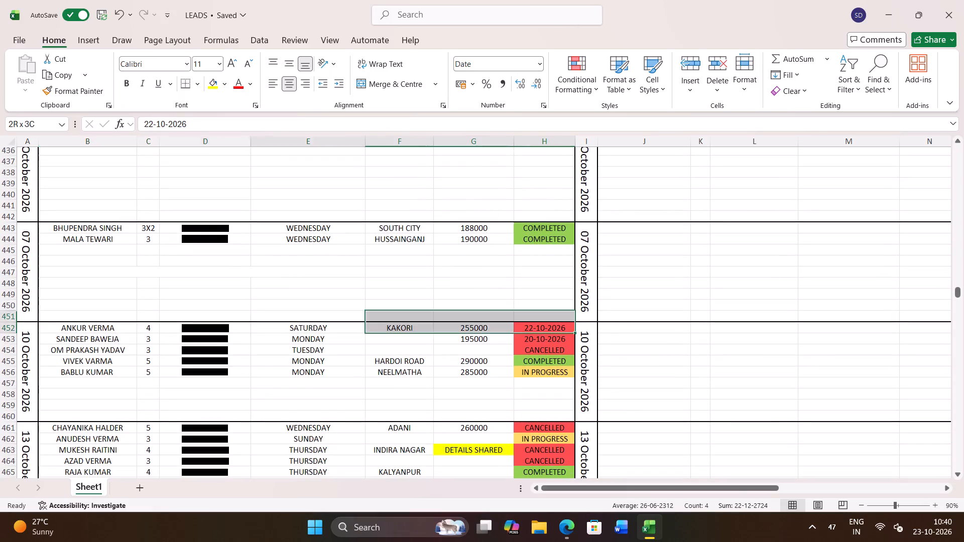
drag(223, 316, 57, 339)
double_click(57, 339)
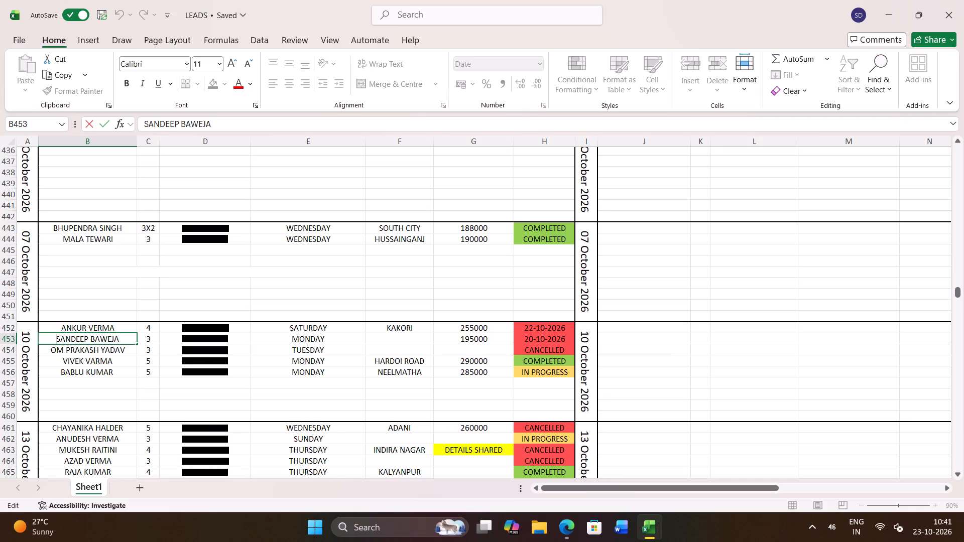
drag(544, 328, 61, 347)
drag(61, 347, 77, 328)
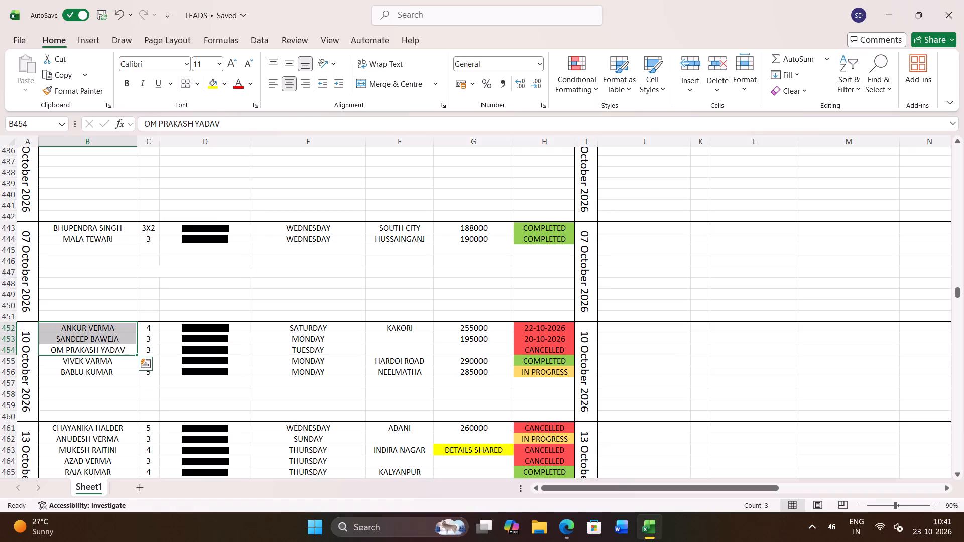
drag(71, 327, 521, 327)
drag(531, 327, 92, 327)
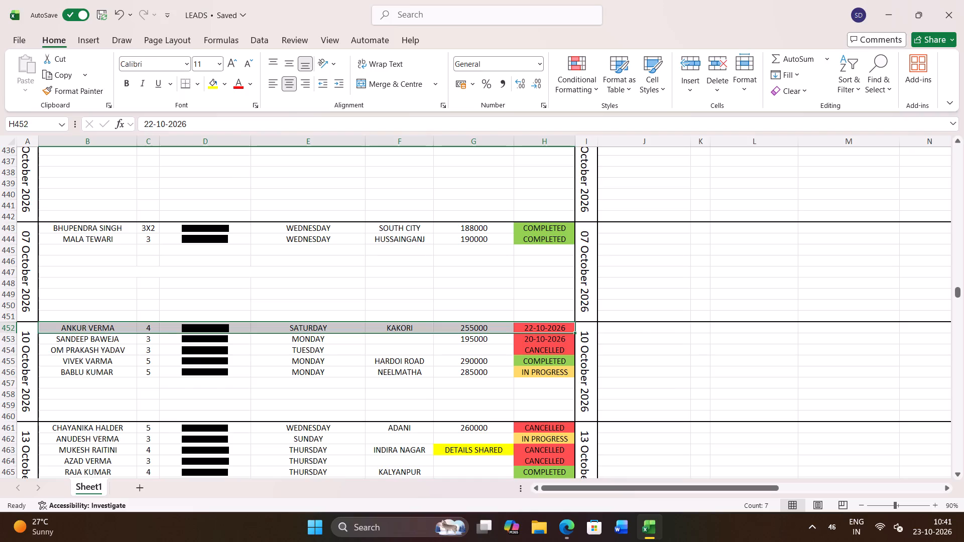
drag(540, 330, 33, 325)
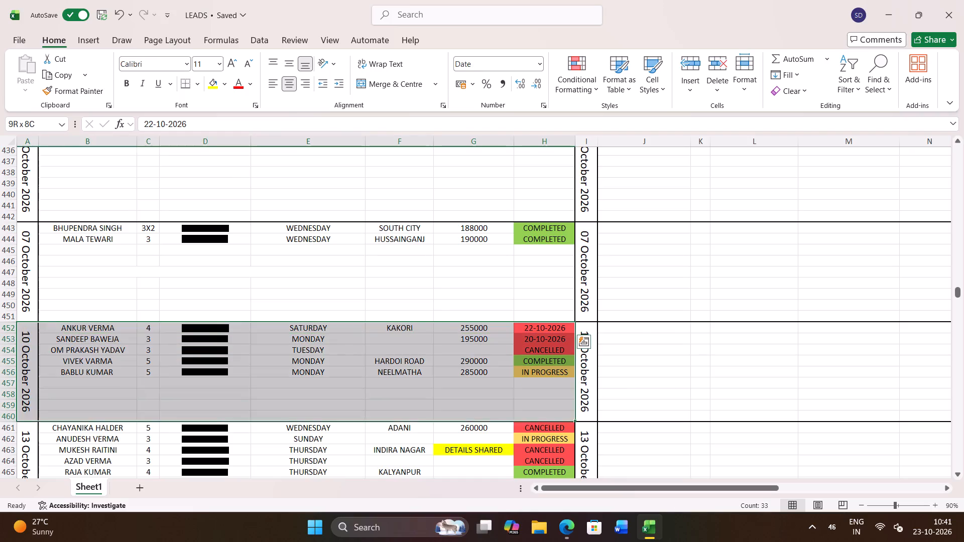
drag(33, 325, 56, 324)
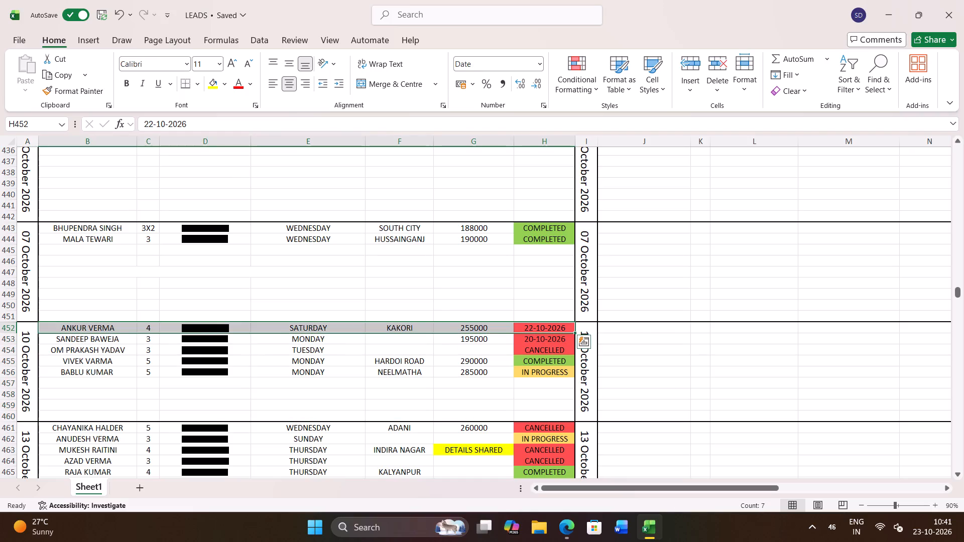
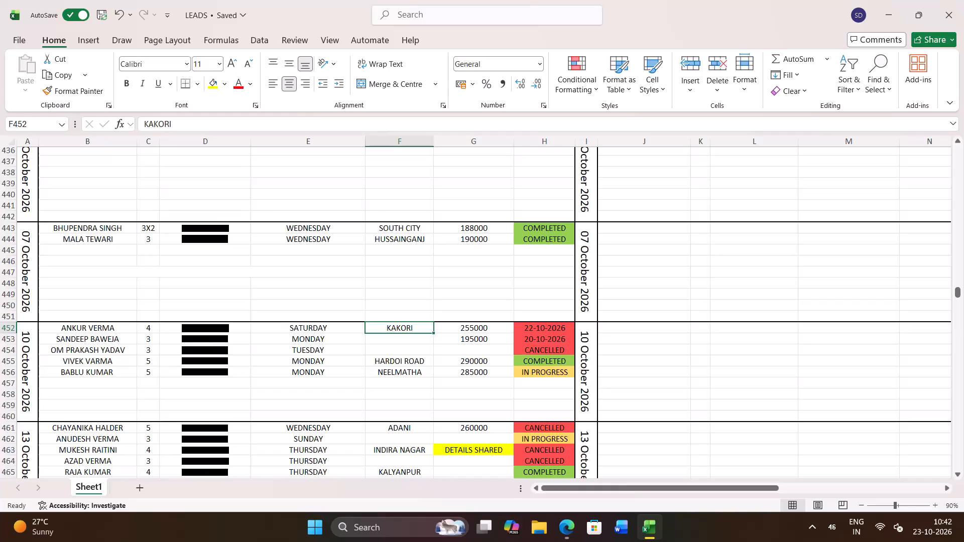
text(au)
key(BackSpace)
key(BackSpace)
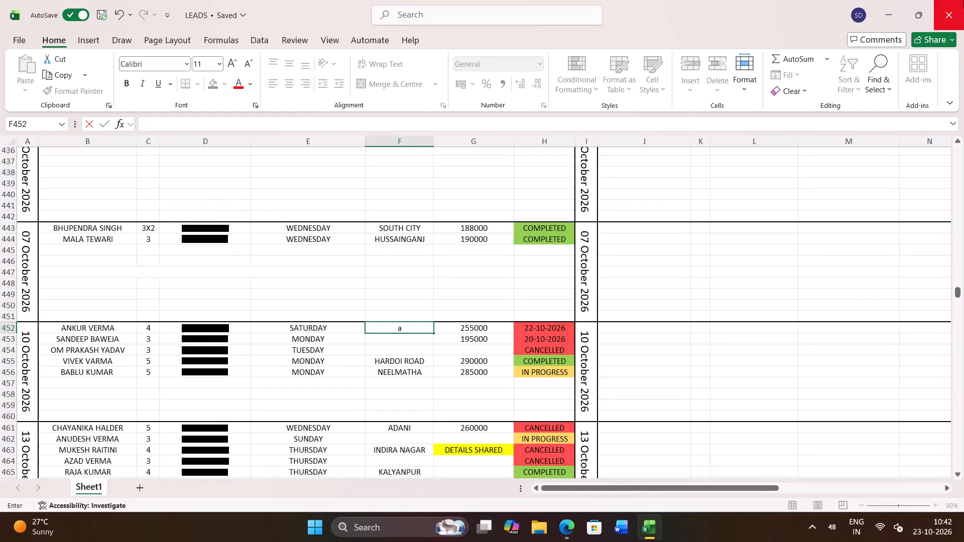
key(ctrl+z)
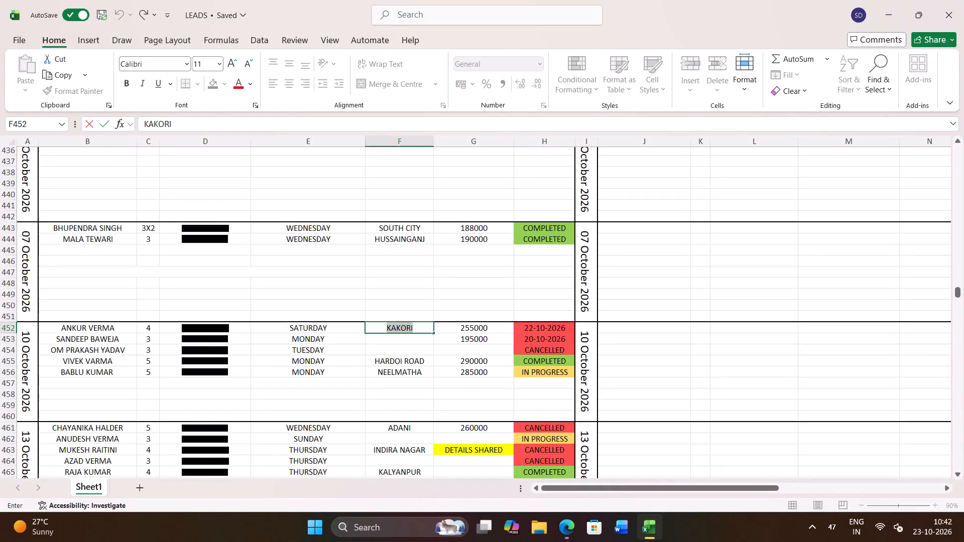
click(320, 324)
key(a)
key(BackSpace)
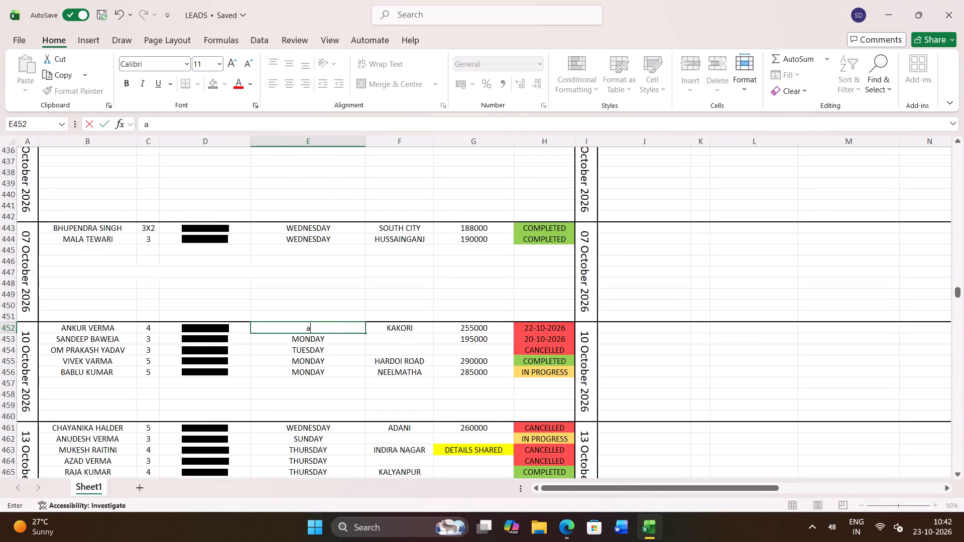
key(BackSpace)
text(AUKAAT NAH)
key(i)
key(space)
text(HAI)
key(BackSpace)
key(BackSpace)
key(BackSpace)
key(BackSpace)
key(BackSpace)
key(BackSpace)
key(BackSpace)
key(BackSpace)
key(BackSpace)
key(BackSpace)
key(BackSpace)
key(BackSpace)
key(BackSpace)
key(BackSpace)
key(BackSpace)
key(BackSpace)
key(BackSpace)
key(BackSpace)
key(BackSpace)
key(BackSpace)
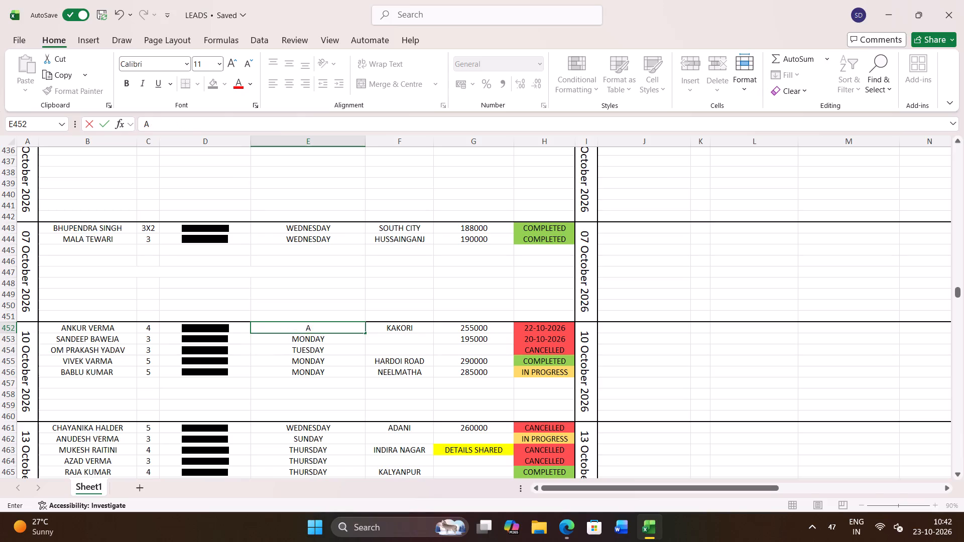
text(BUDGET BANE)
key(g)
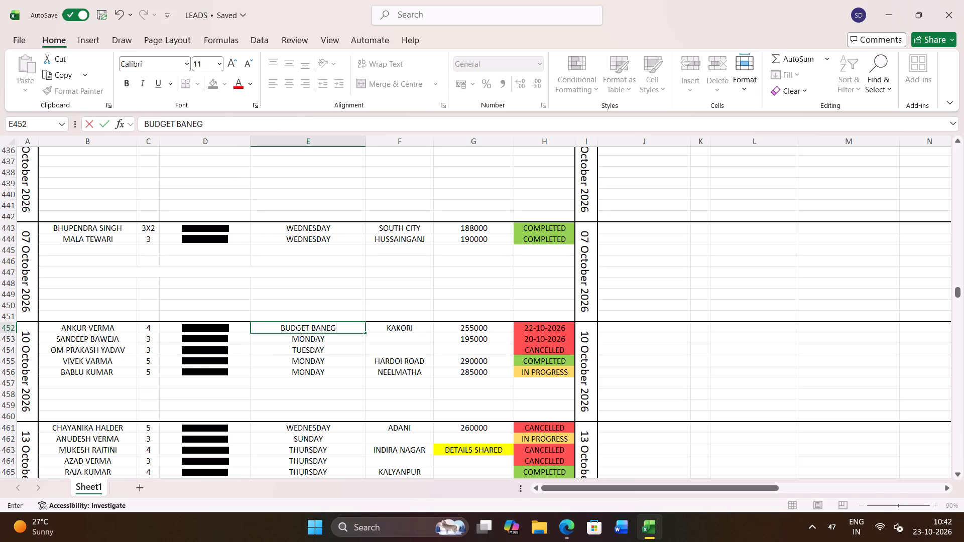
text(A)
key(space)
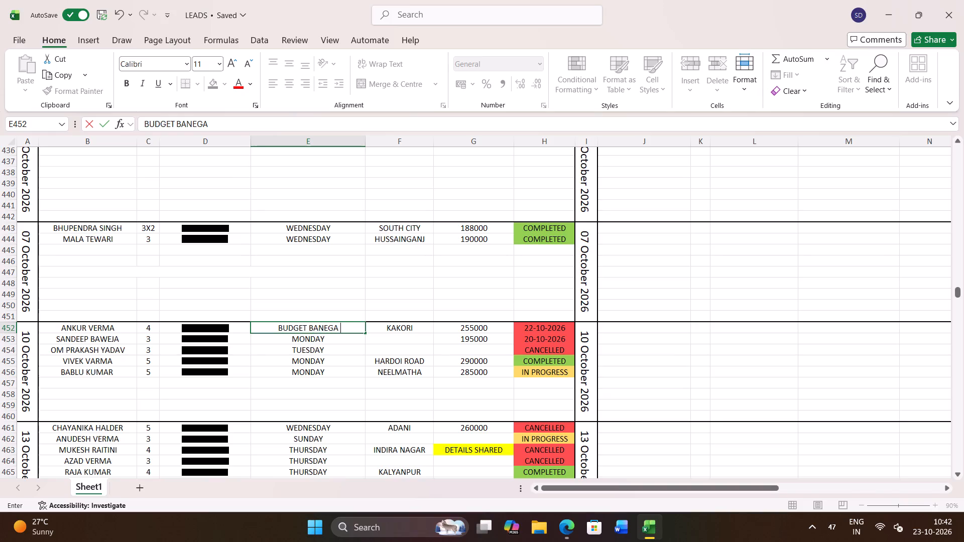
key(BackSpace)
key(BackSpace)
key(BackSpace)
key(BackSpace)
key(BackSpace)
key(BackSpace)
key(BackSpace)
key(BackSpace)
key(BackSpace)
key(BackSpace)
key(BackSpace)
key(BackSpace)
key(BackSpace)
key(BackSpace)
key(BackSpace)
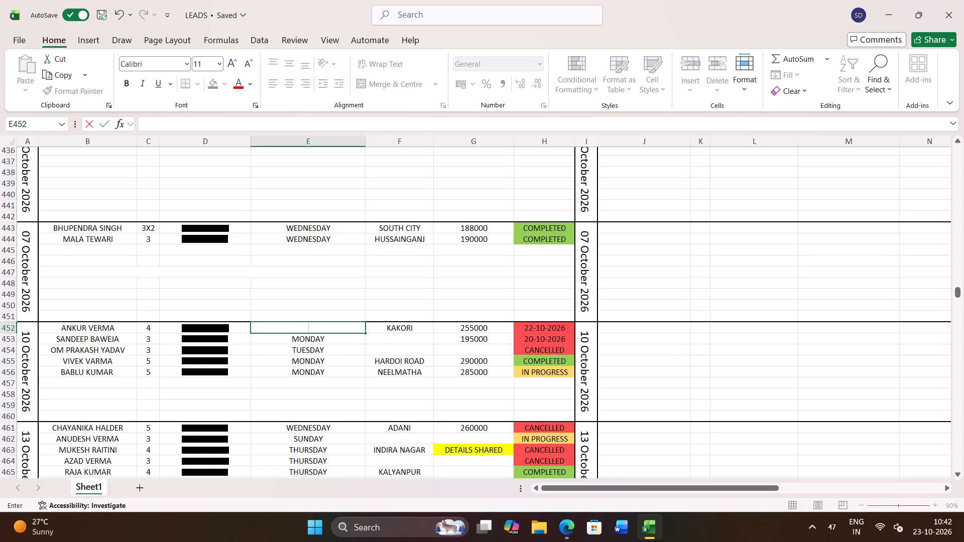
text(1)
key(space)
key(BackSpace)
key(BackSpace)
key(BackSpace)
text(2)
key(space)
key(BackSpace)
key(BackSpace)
Replace the day in cell E452 of the first 10 October lead with the note BUDGET BANA RAHA HAI.
text(BUDGHET)
key(space)
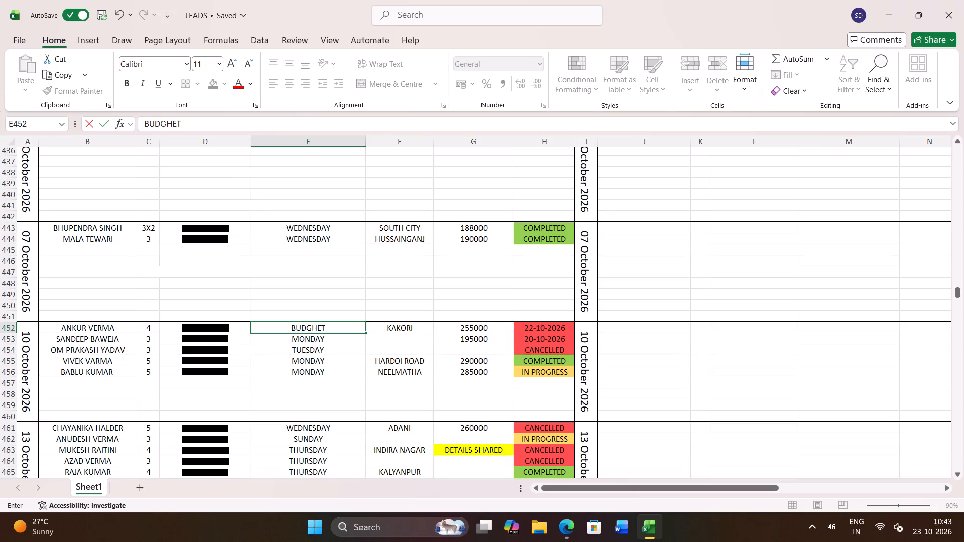
key(BackSpace)
key(BackSpace)
key(BackSpace)
key(BackSpace)
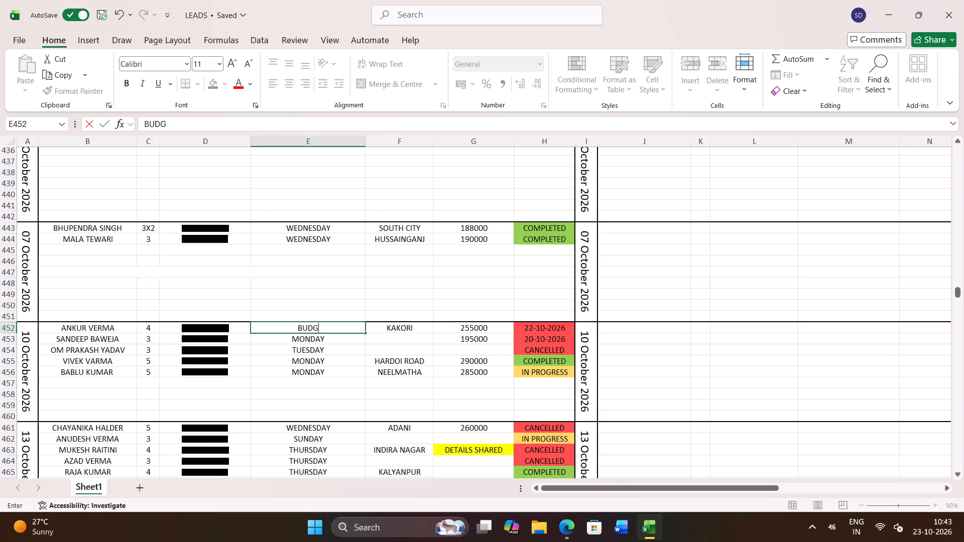
text(ET BANA RAHA HAI)
key(Tab)
Set the same lead's follow-up date in cell H452 to 2 NOV.
key(Tab)
key(Tab)
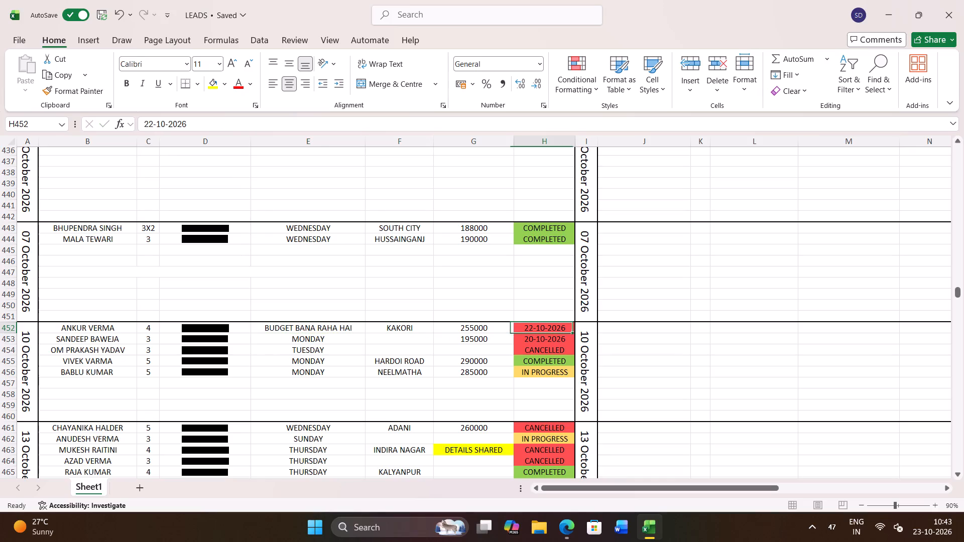
text(2)
key(space)
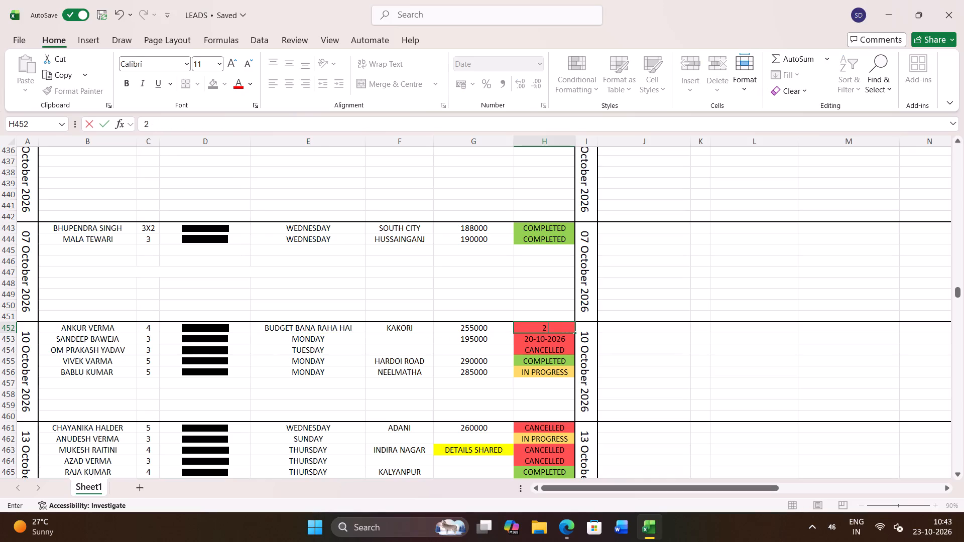
text(NOC)
key(BackSpace)
key(v)
key(Return)
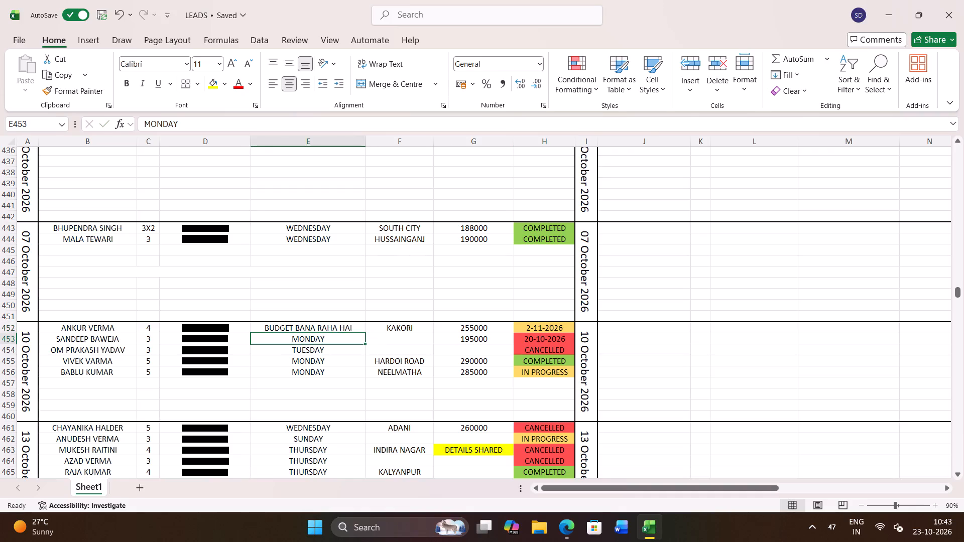
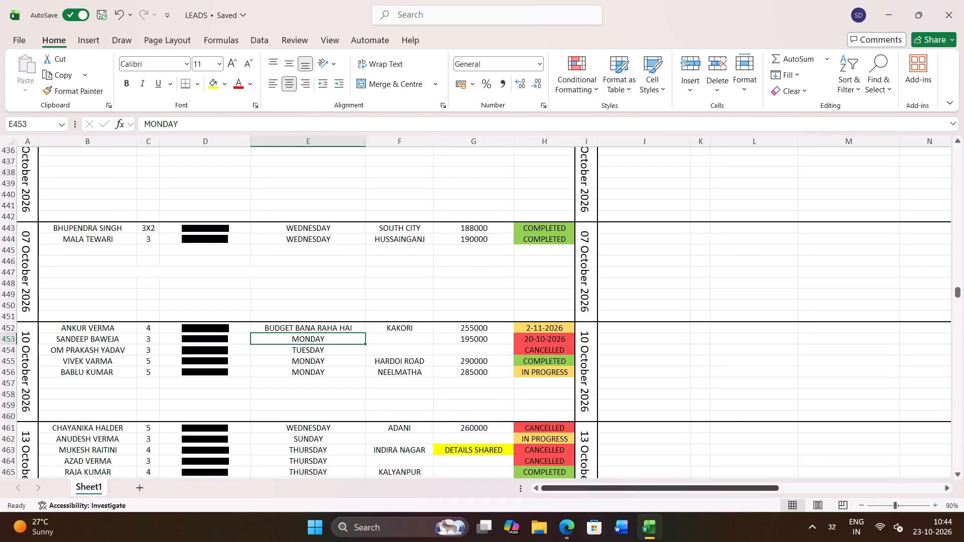
Set the status in cell H453 of the second 10 October lead to CANCELLED.
click(546, 346)
click(545, 342)
text(CA)
key(Tab)
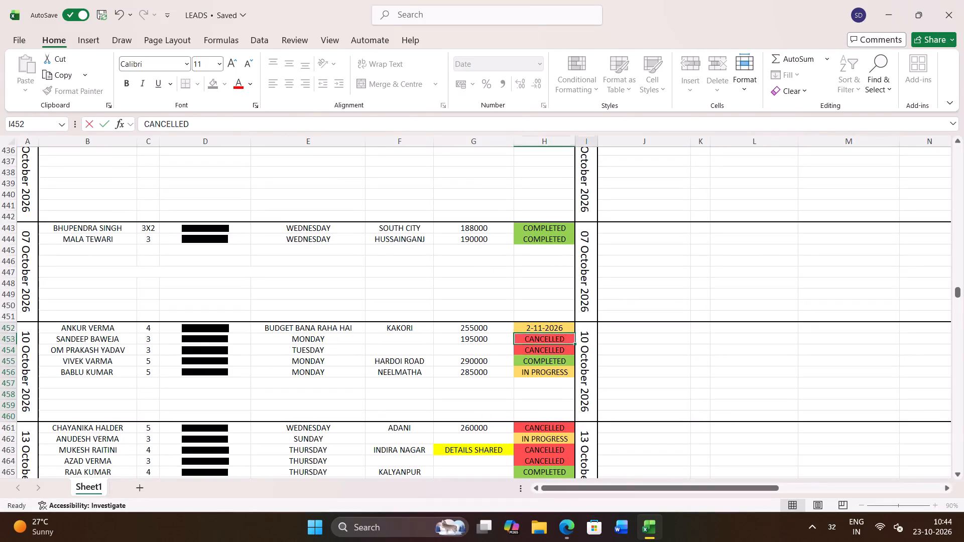
Examine the conditional formatting rules that apply to the in-progress 10 October lead, cells B456 to H456.
scroll(545, 359, down, 3)
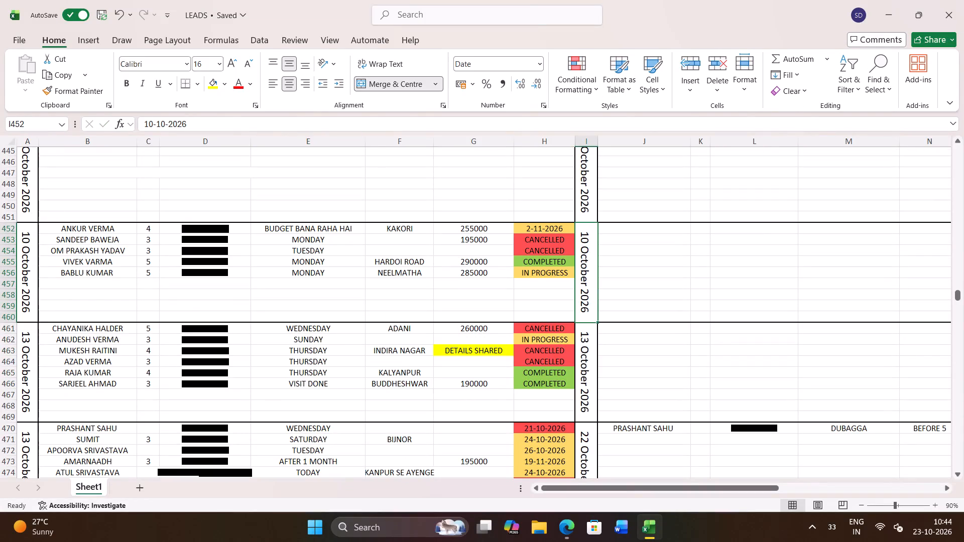
drag(541, 274, 77, 269)
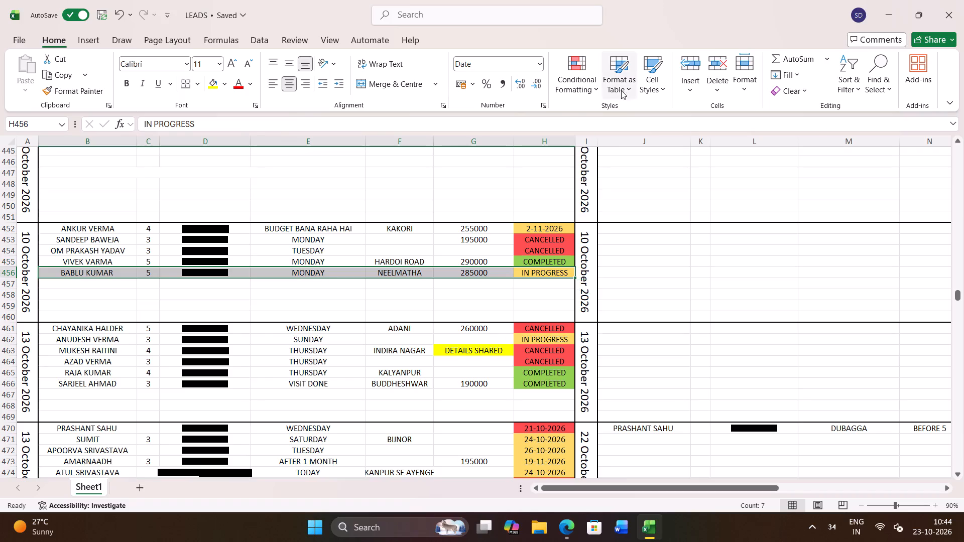
click(584, 91)
click(592, 279)
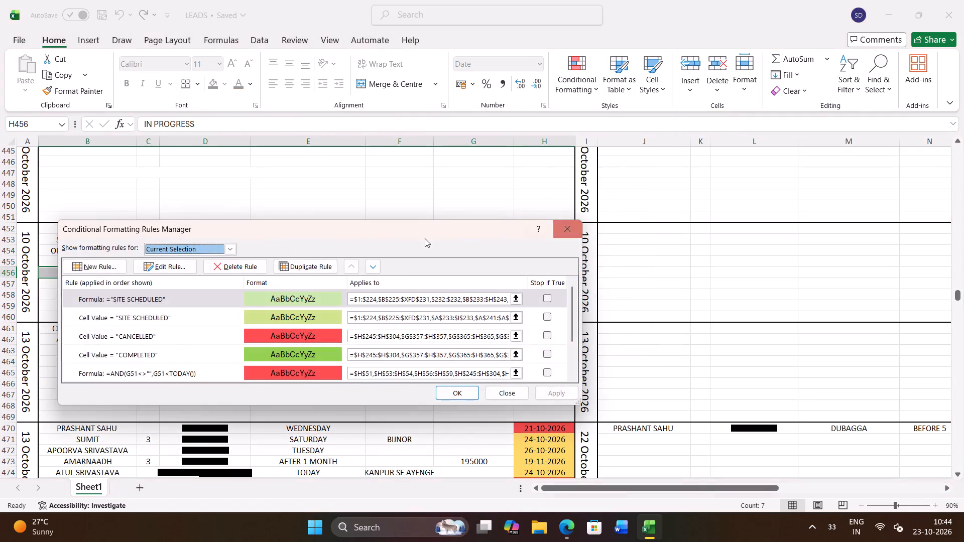
scroll(313, 307, down, 3)
scroll(273, 329, down, 6)
scroll(268, 333, up, 5)
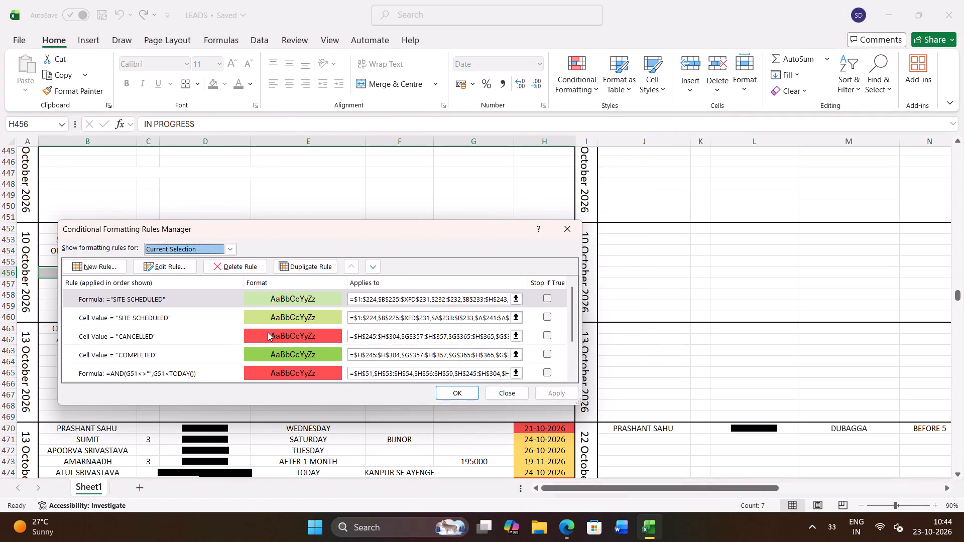
scroll(268, 332, up, 6)
List the conditional formatting rules of the whole worksheet and look through them for the IN PROGRESS rule.
click(228, 248)
click(182, 268)
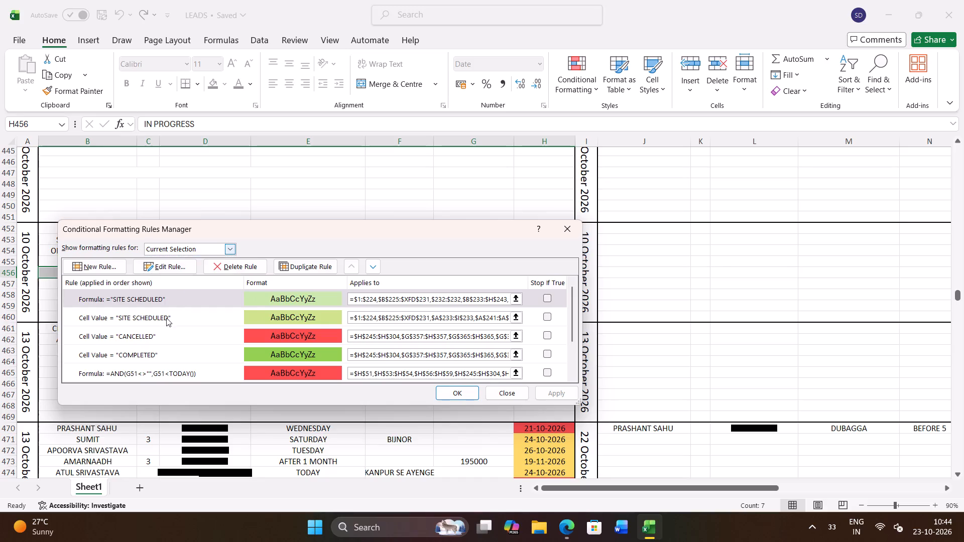
scroll(169, 330, down, 4)
scroll(260, 336, up, 5)
scroll(281, 334, down, 6)
scroll(407, 332, up, 4)
scroll(501, 322, down, 4)
drag(420, 231, 194, 192)
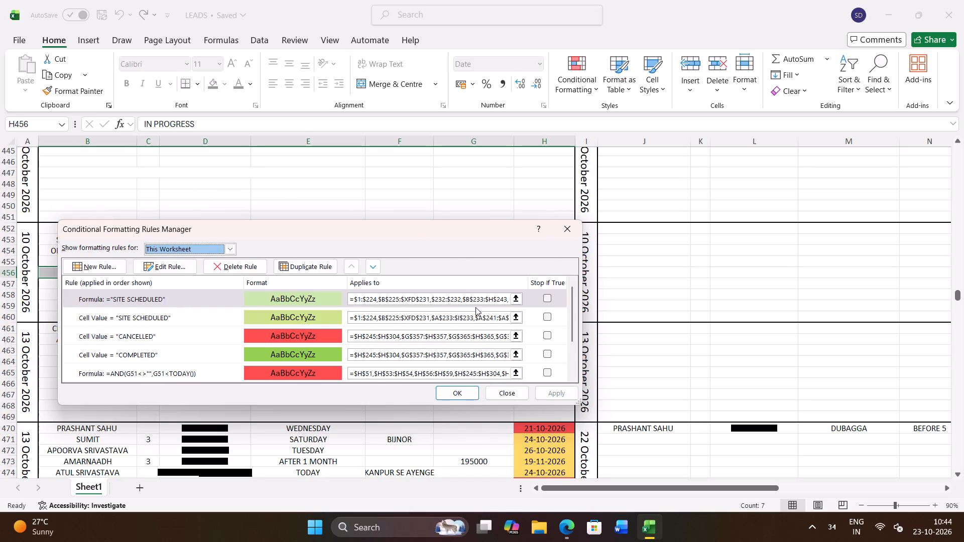
drag(142, 190, 323, 176)
drag(475, 139, 465, 139)
drag(186, 185, 386, 177)
drag(410, 174, 441, 170)
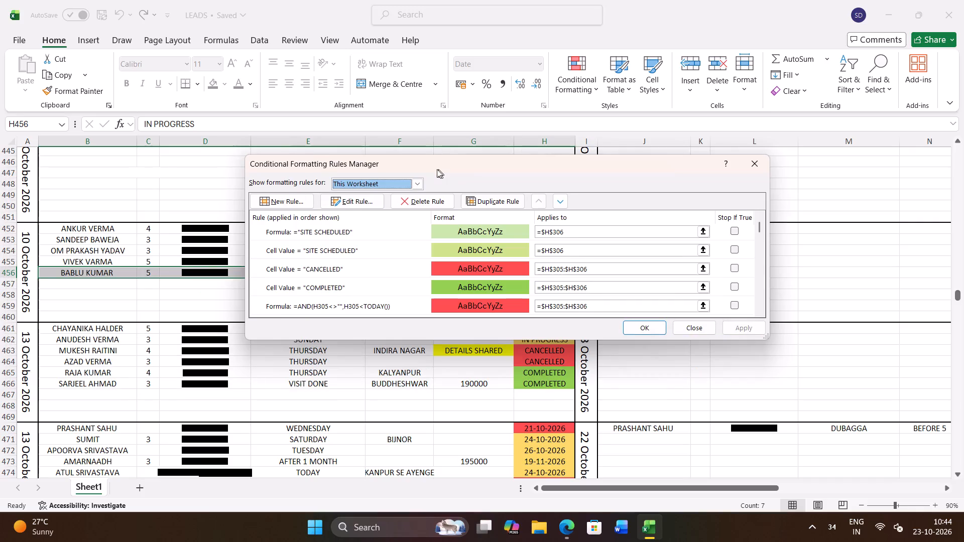
scroll(469, 231, down, 4)
scroll(432, 249, down, 3)
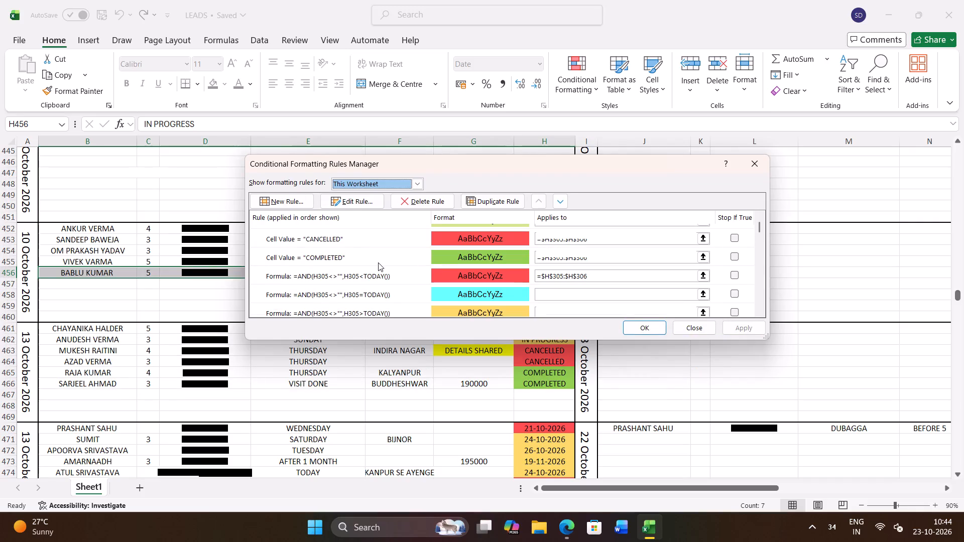
scroll(354, 255, up, 1)
scroll(354, 257, down, 10)
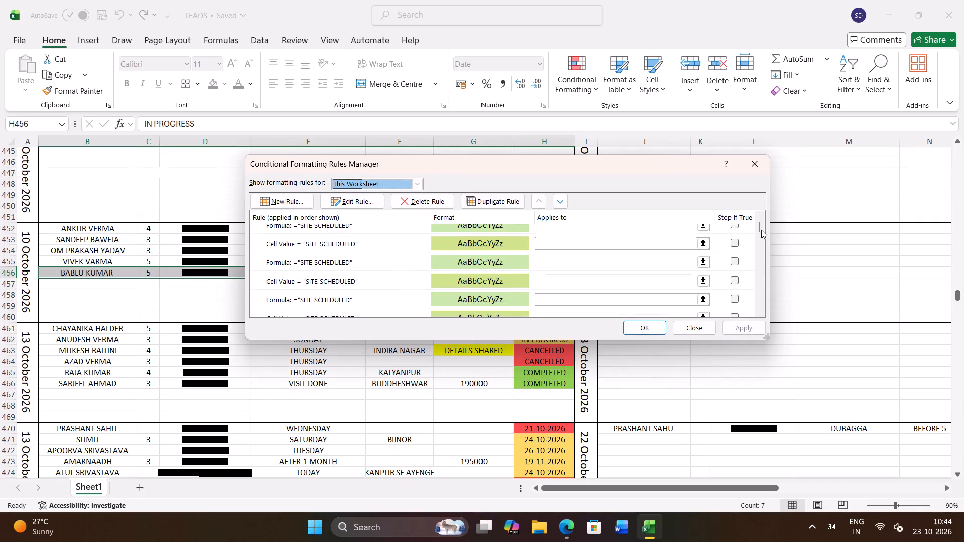
drag(761, 230, 757, 303)
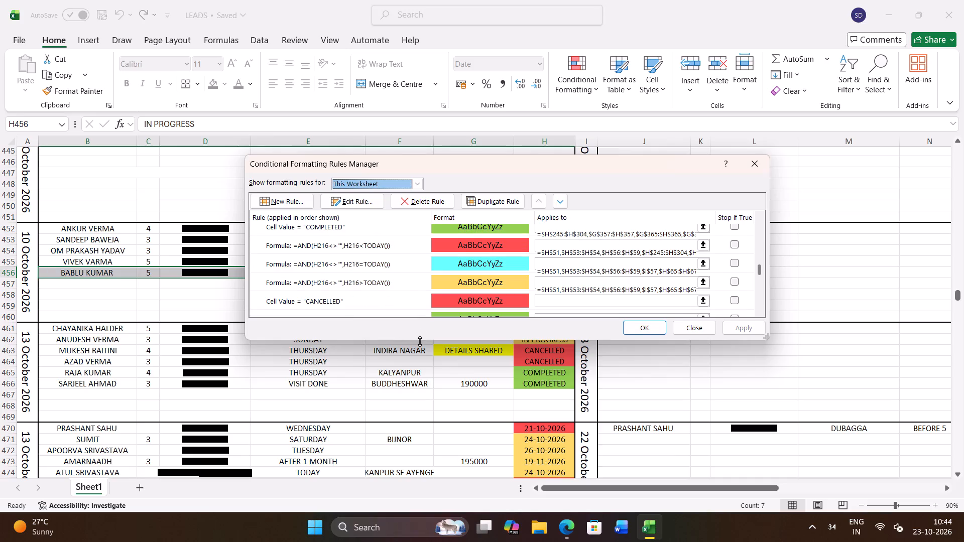
drag(420, 341, 438, 452)
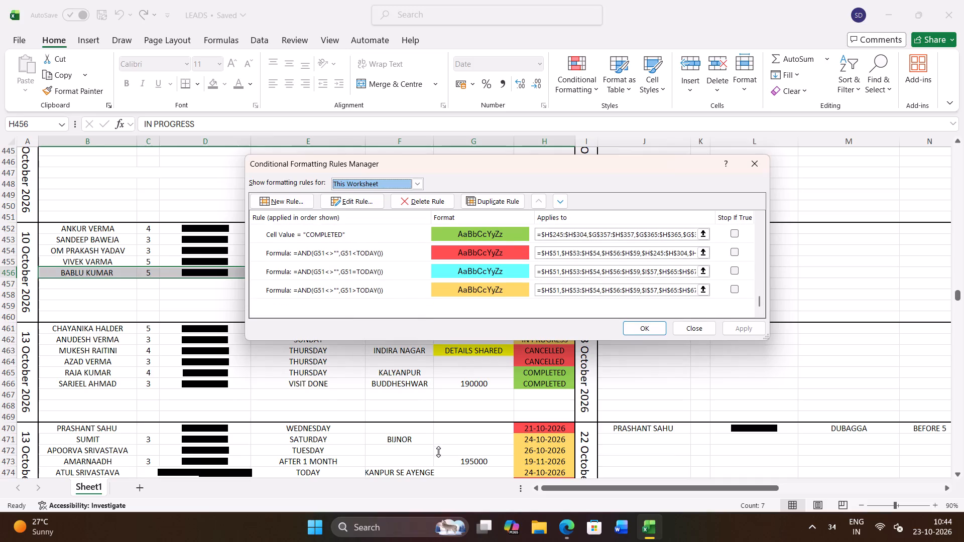
drag(438, 452, 441, 477)
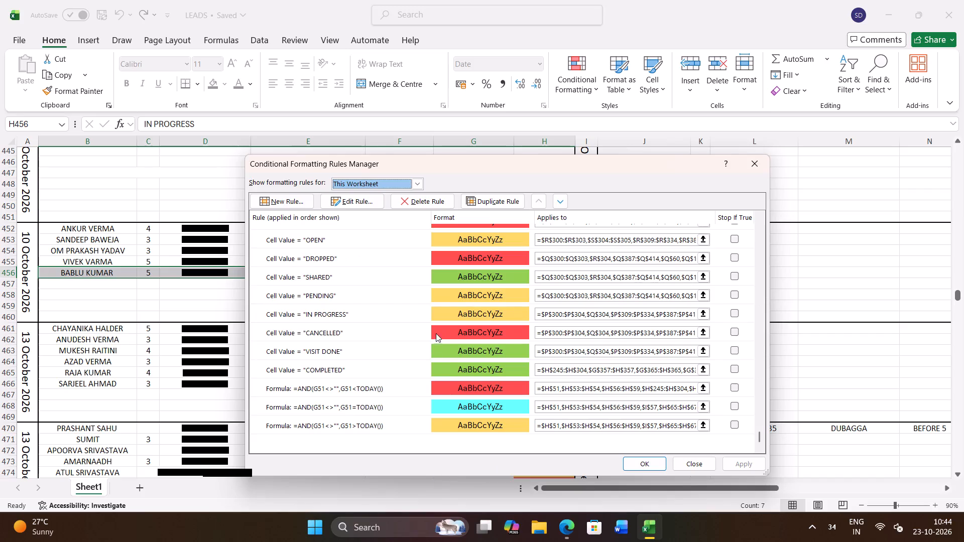
Change the fill of the Cell Value = "IN PROGRESS" formatting rule to a custom light green and apply it.
click(469, 315)
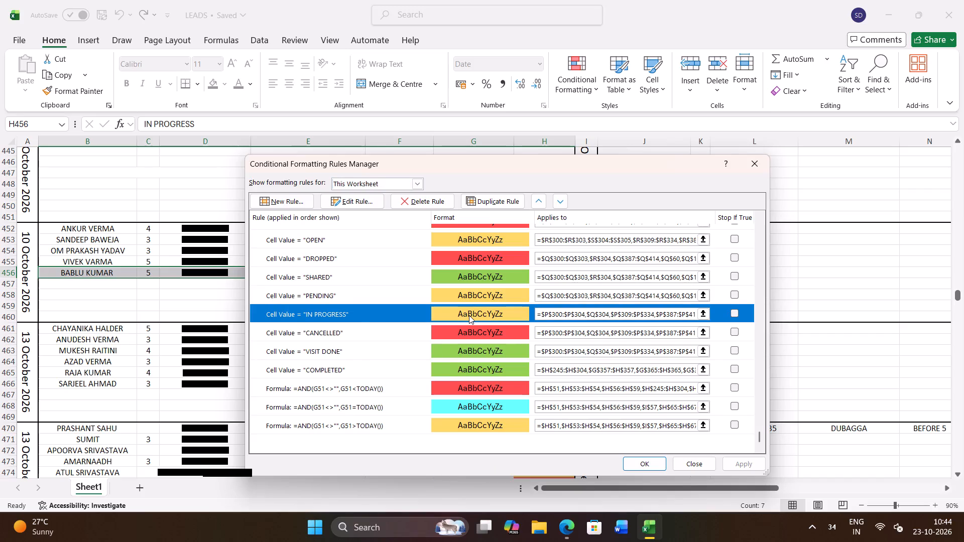
double_click(357, 312)
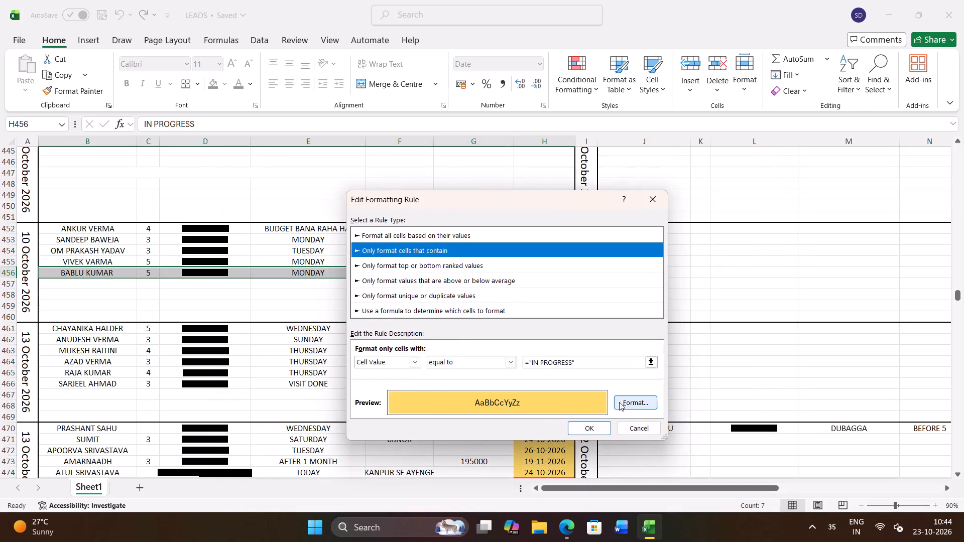
click(629, 401)
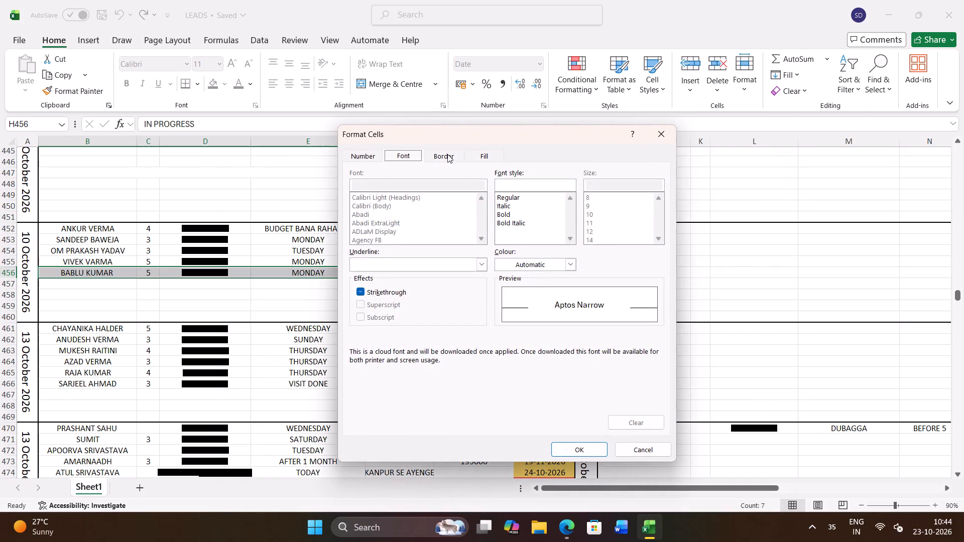
click(463, 154)
click(491, 157)
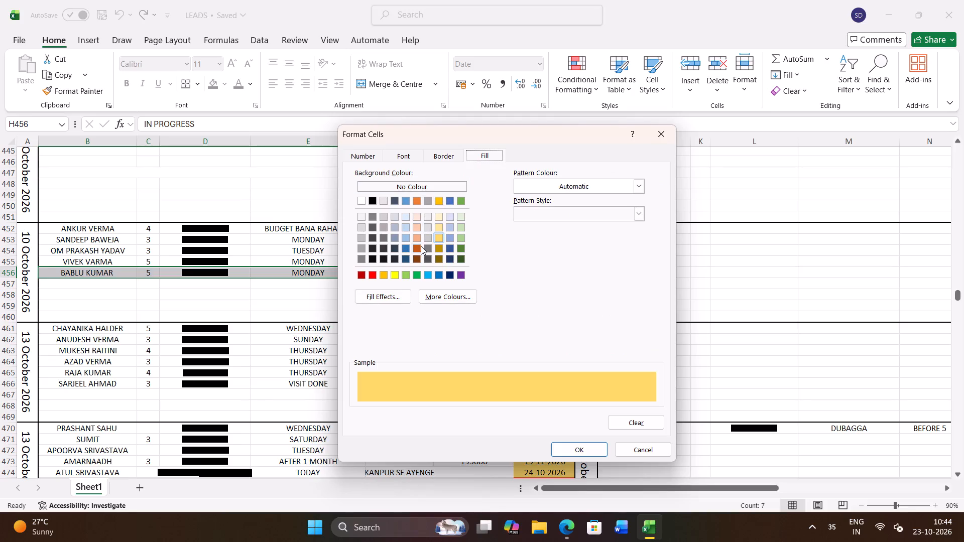
click(441, 291)
drag(479, 273, 456, 266)
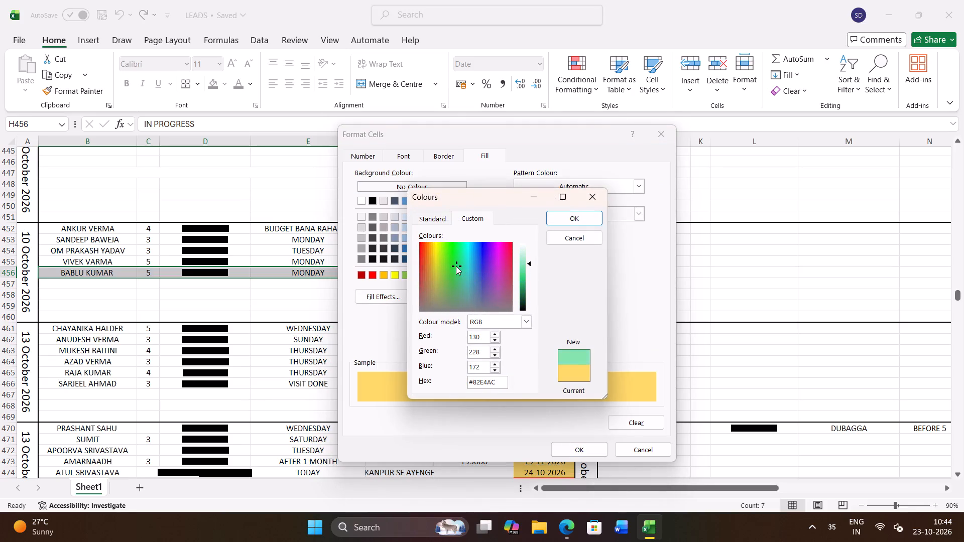
drag(456, 266, 447, 266)
click(575, 214)
click(589, 444)
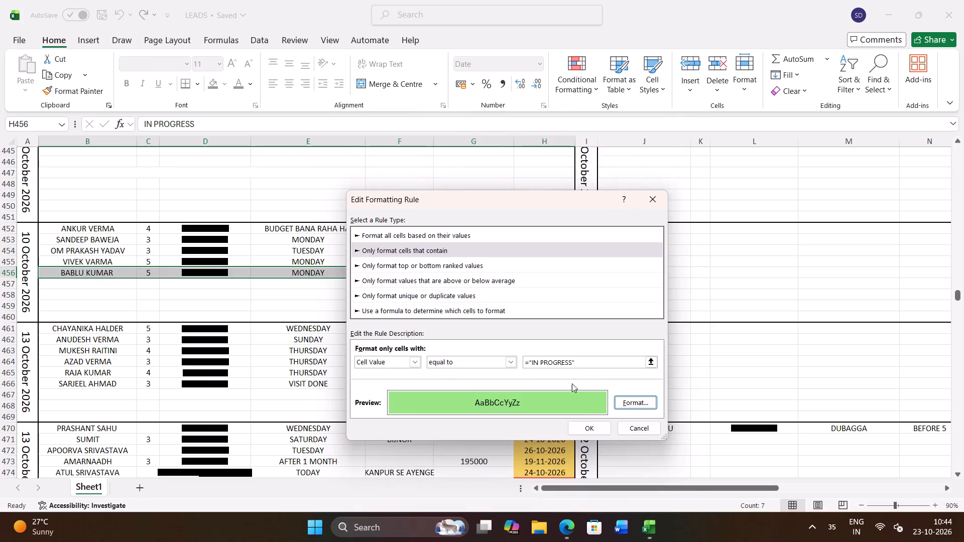
click(584, 427)
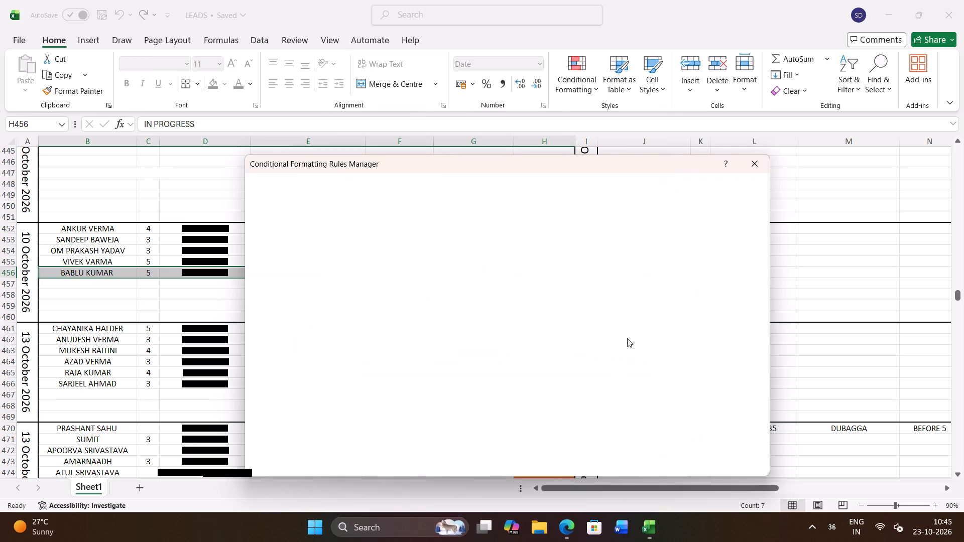
drag(418, 163, 190, 182)
drag(190, 182, 0, 228)
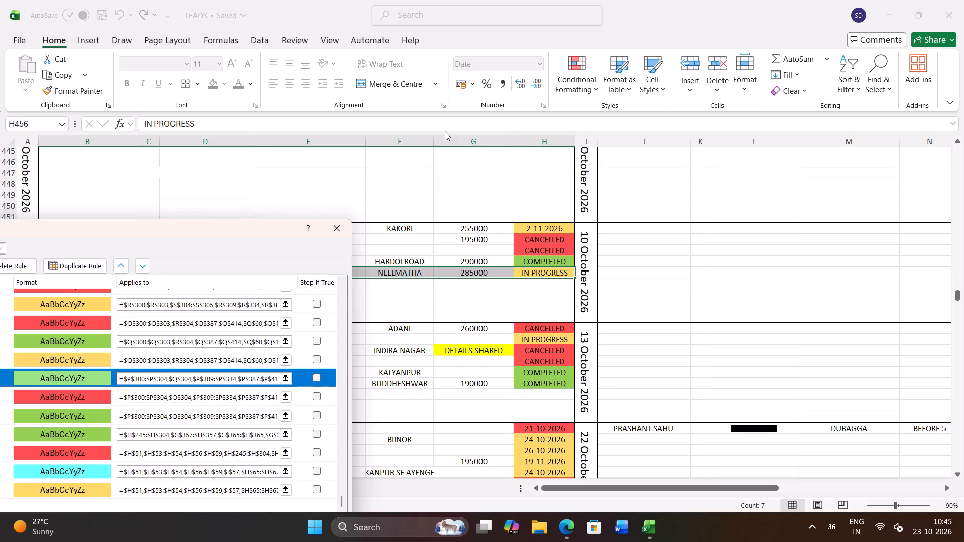
click(171, 219)
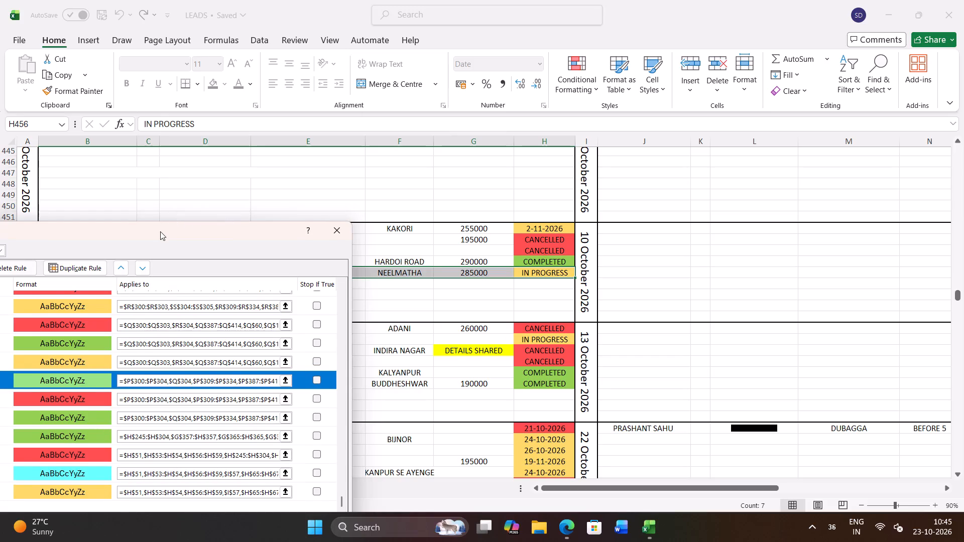
drag(160, 231, 515, 154)
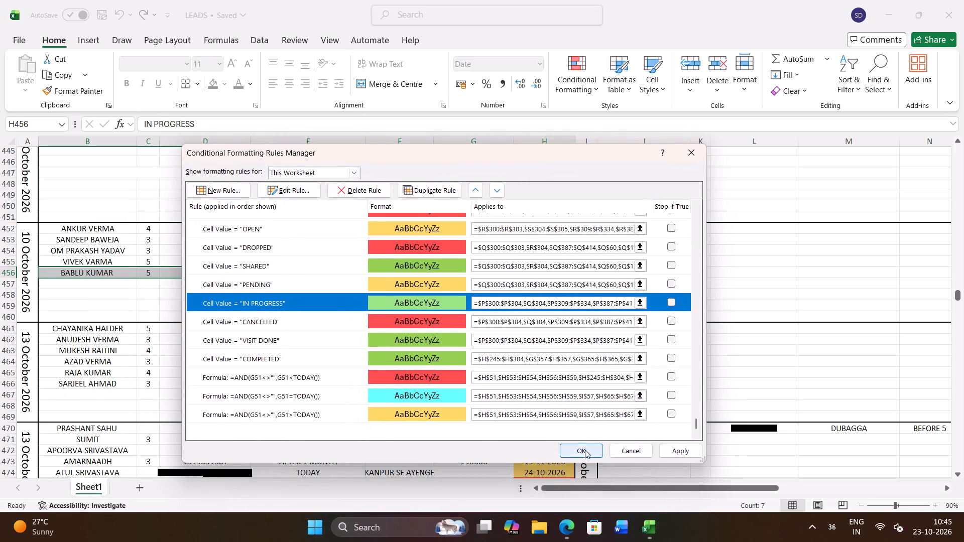
click(587, 449)
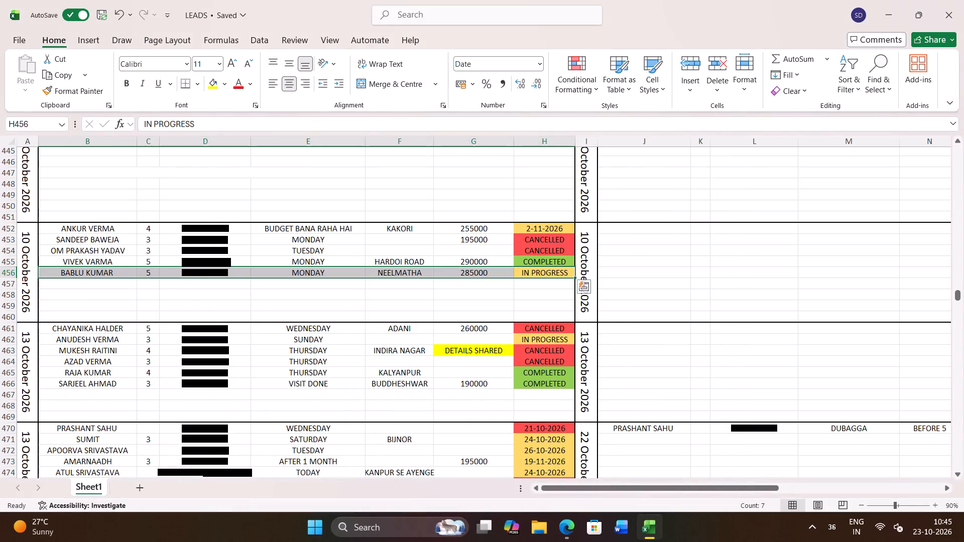
Check which conditional formatting rules apply to the IN PROGRESS status cell H456.
click(649, 286)
click(564, 273)
click(581, 87)
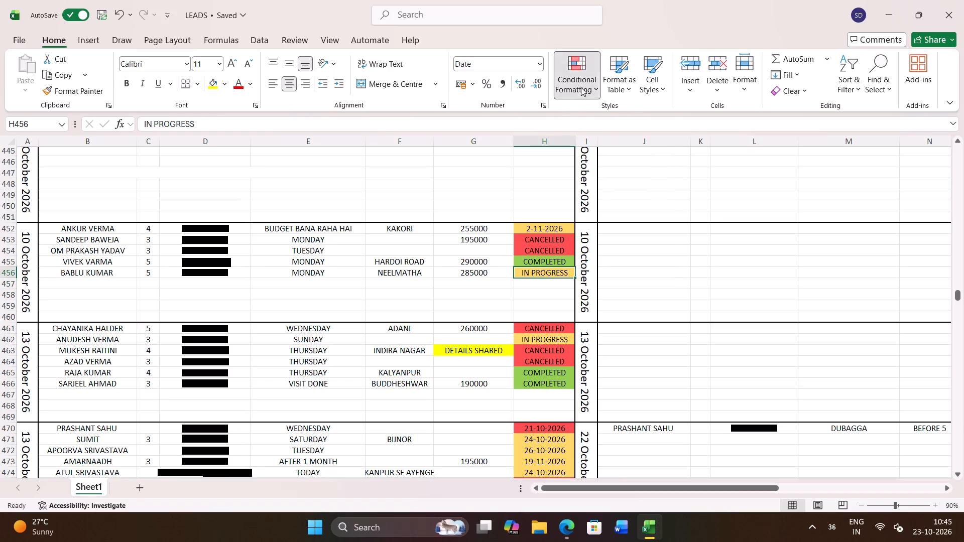
click(595, 272)
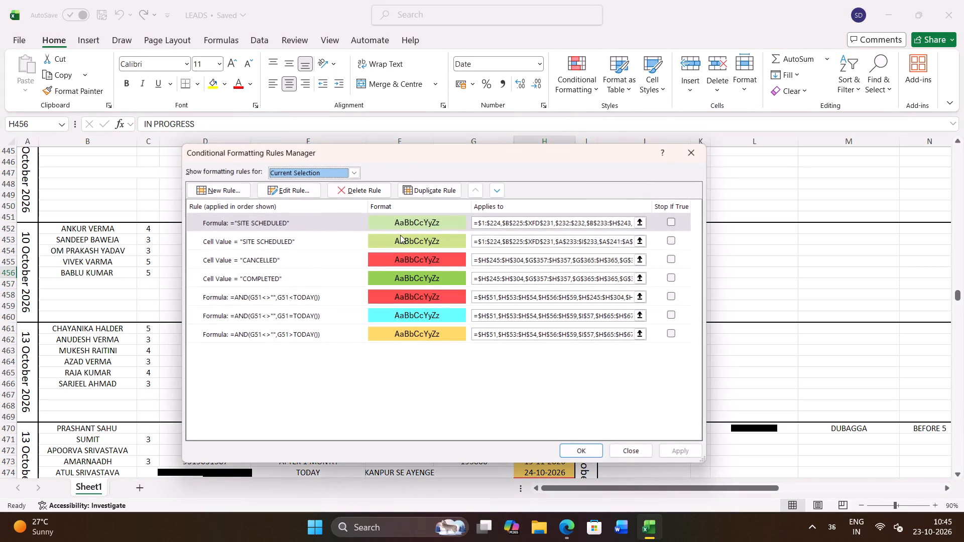
click(630, 448)
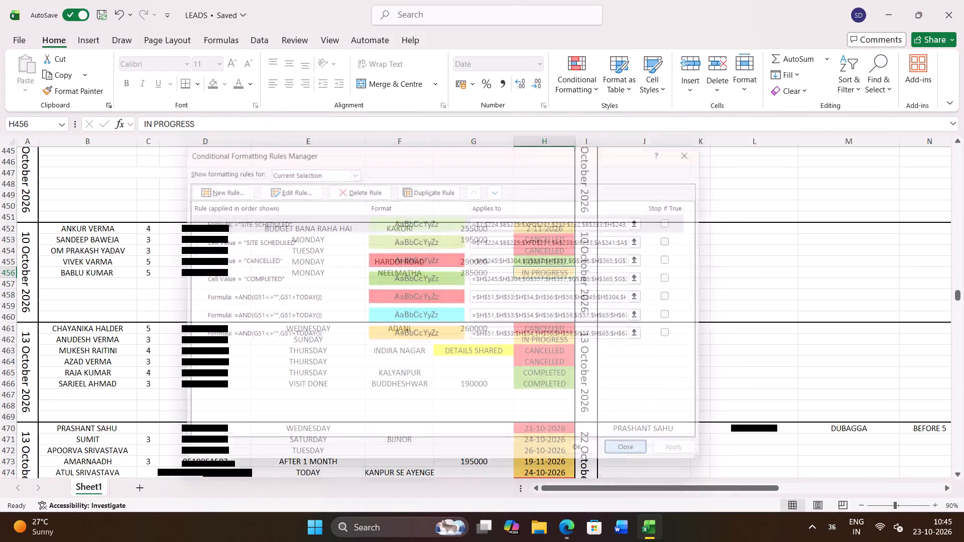
Select the whole status column H and look through all its conditional formatting rules for one covering IN PROGRESS.
click(534, 148)
click(538, 144)
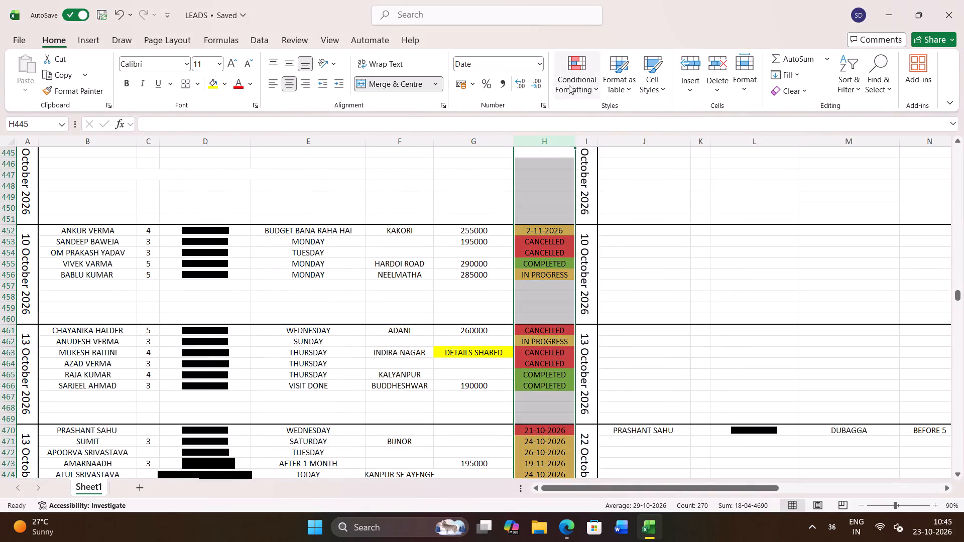
click(585, 83)
click(595, 273)
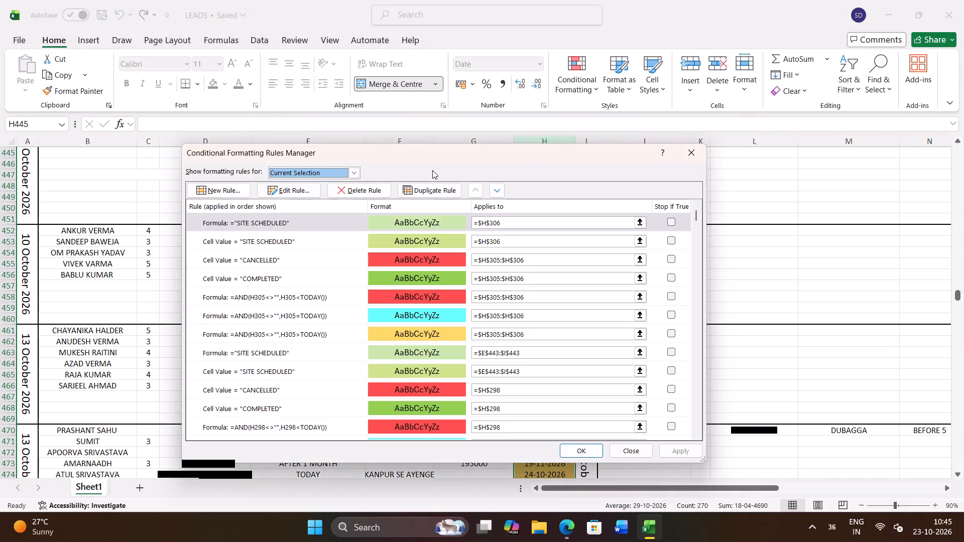
scroll(339, 329, down, 1)
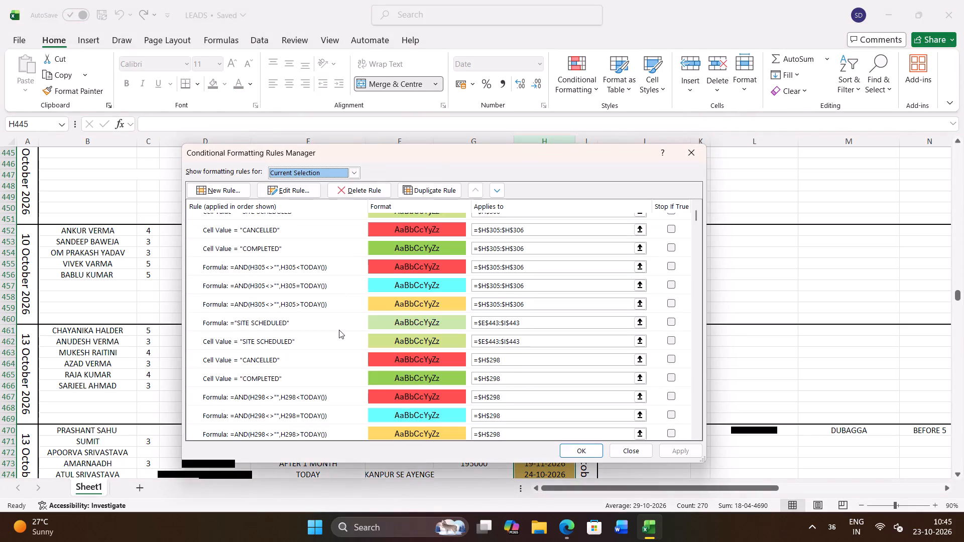
scroll(339, 330, down, 7)
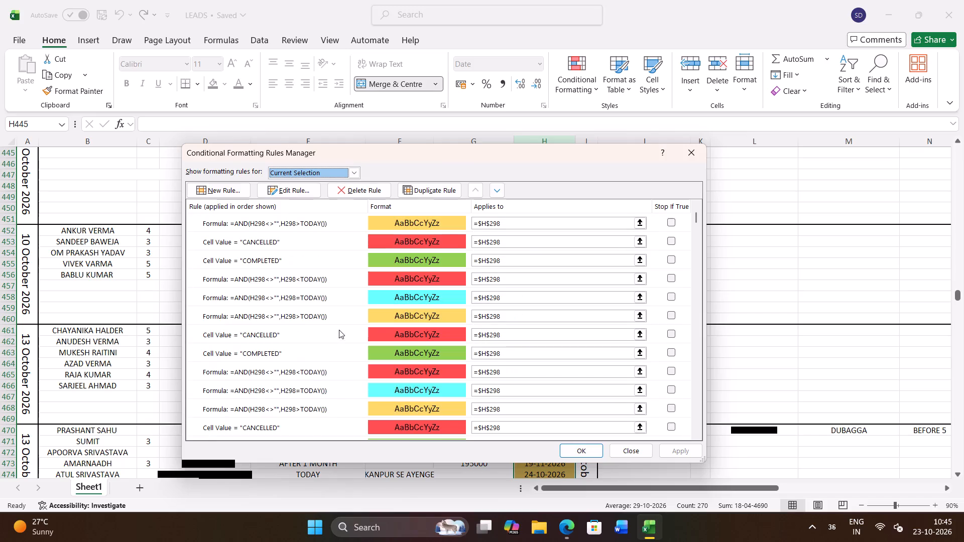
scroll(339, 330, down, 7)
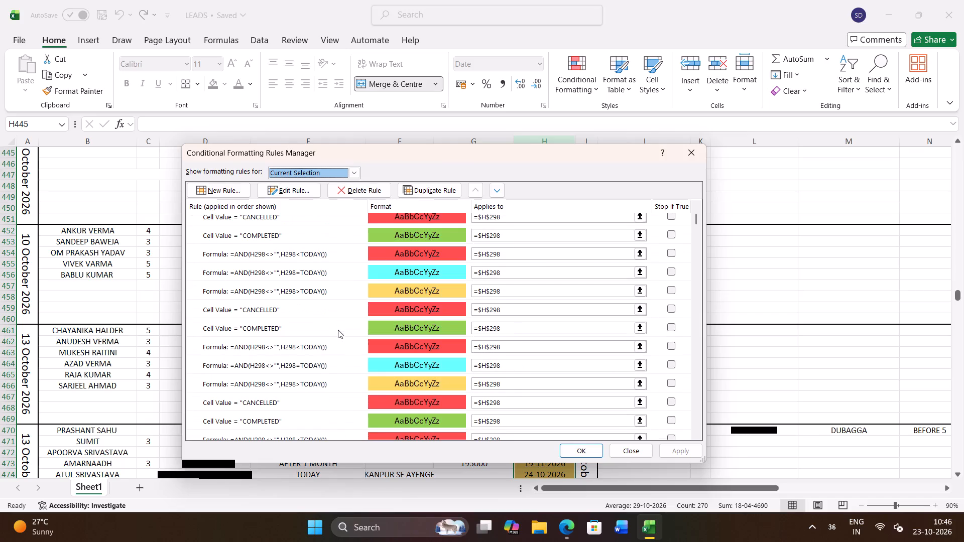
scroll(339, 341, down, 5)
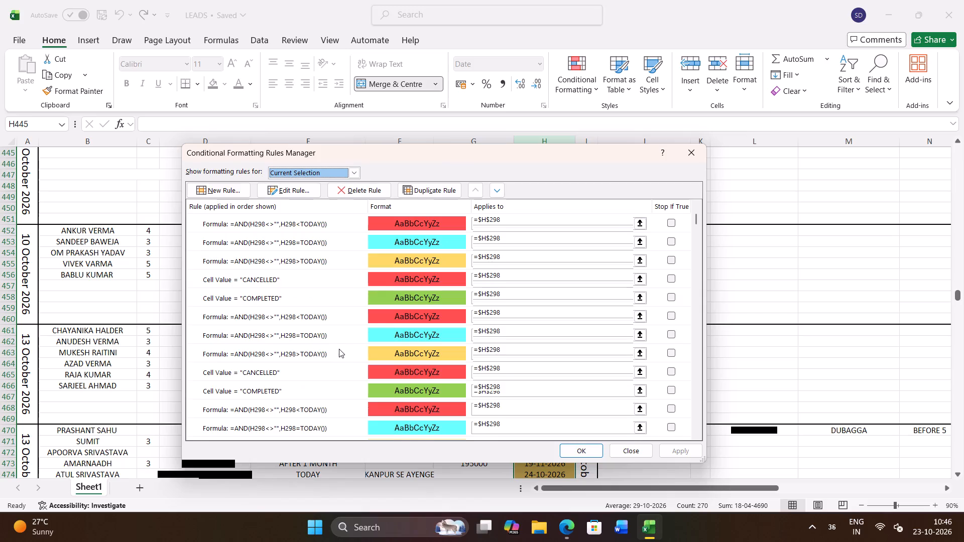
scroll(339, 349, down, 7)
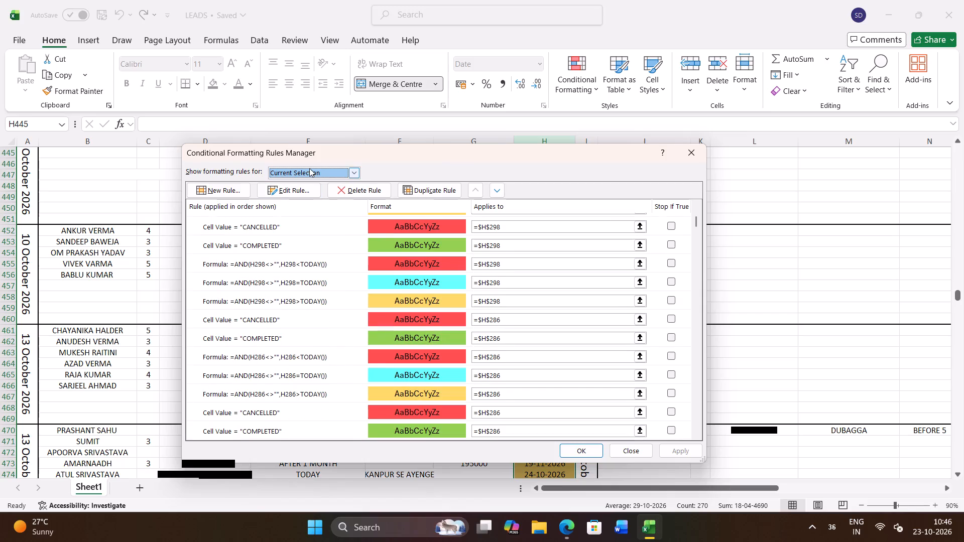
scroll(354, 353, down, 6)
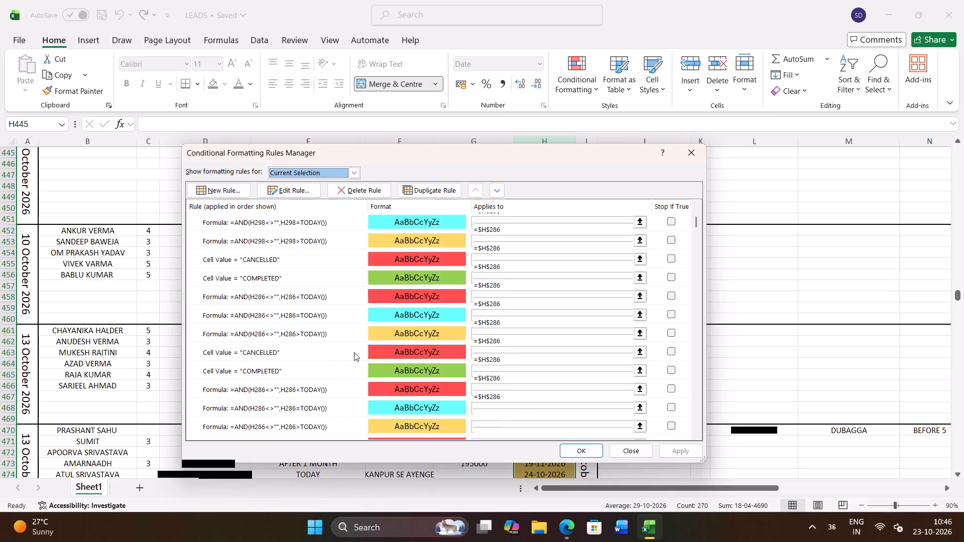
scroll(354, 352, down, 11)
scroll(356, 361, down, 12)
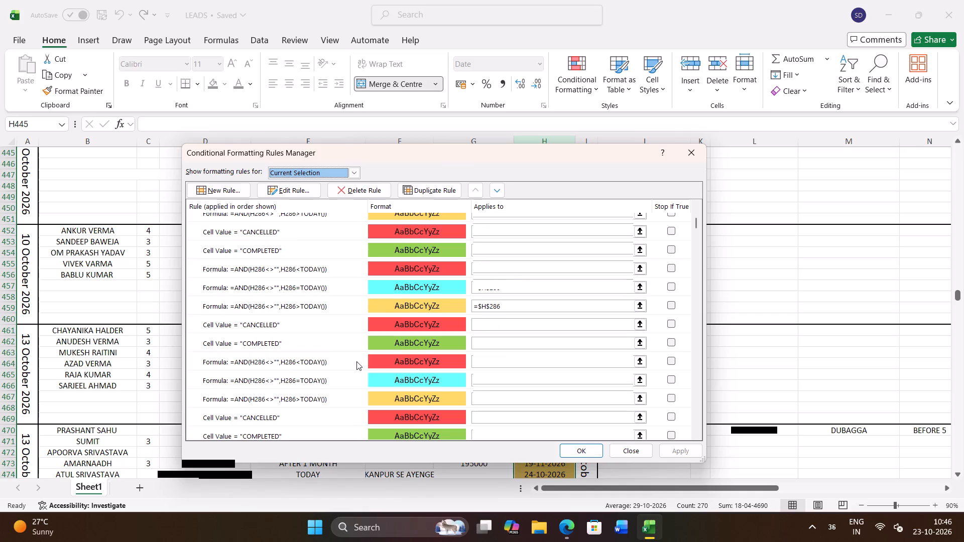
scroll(356, 361, down, 13)
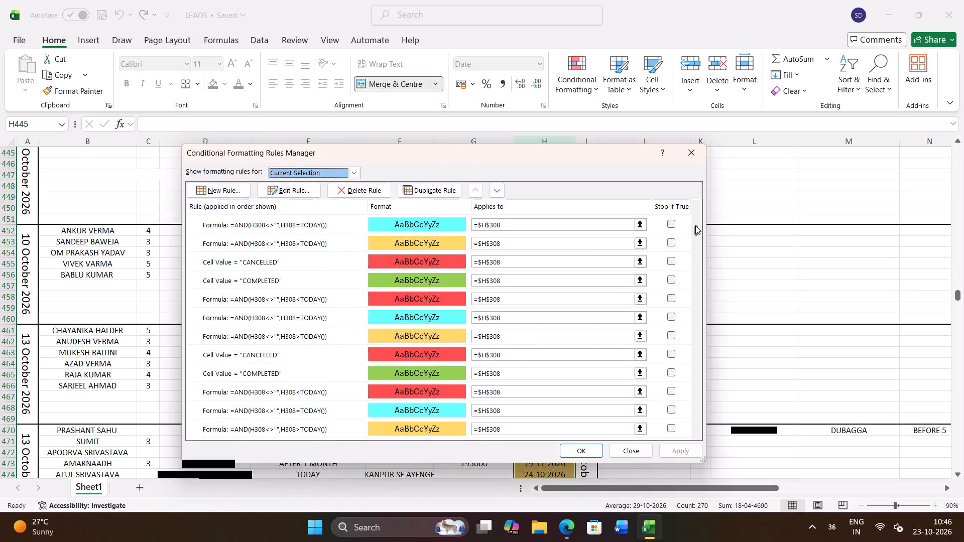
drag(695, 225, 685, 403)
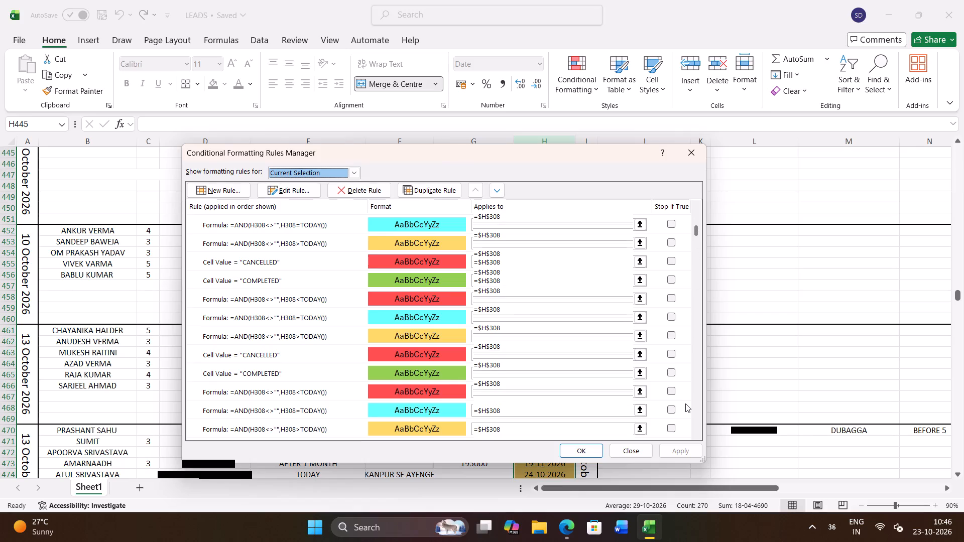
drag(685, 403, 692, 437)
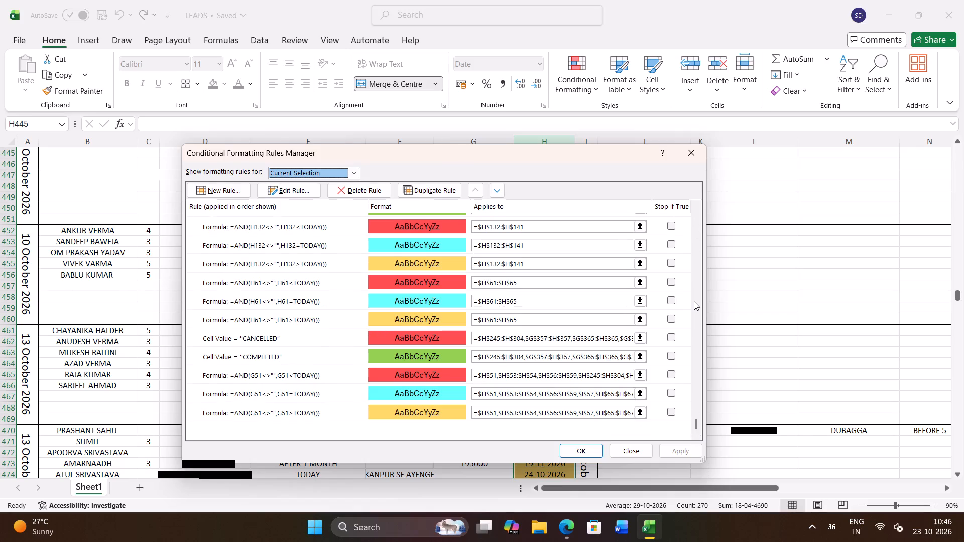
scroll(253, 308, up, 4)
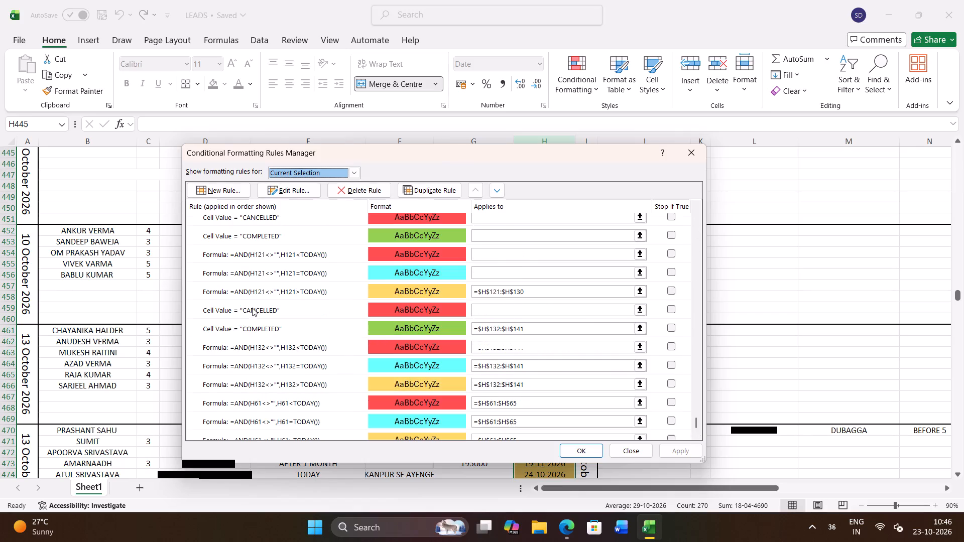
scroll(252, 308, up, 8)
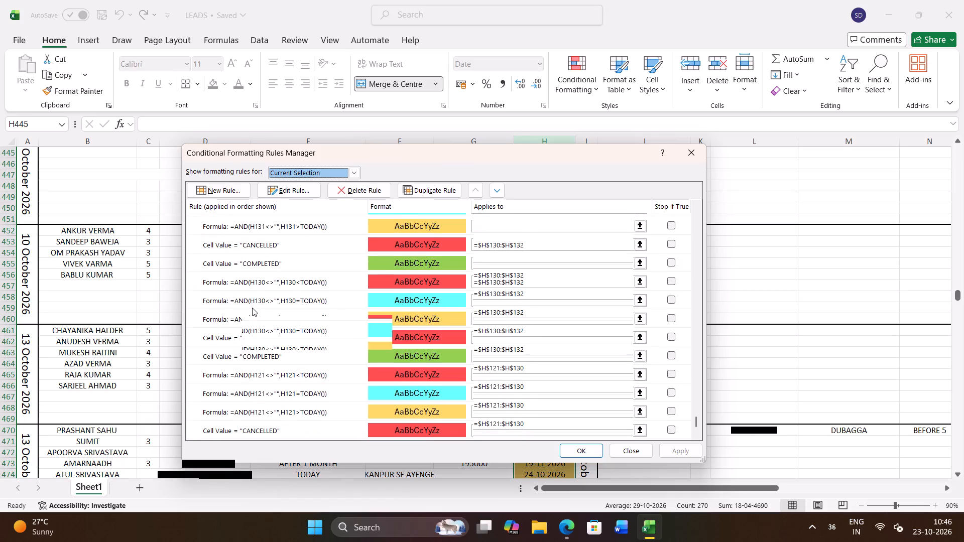
scroll(252, 308, up, 13)
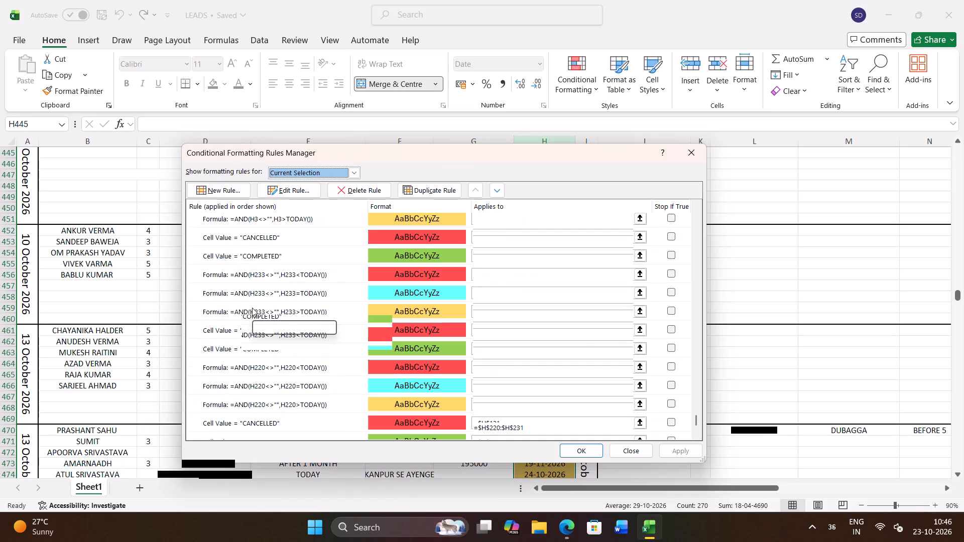
click(635, 456)
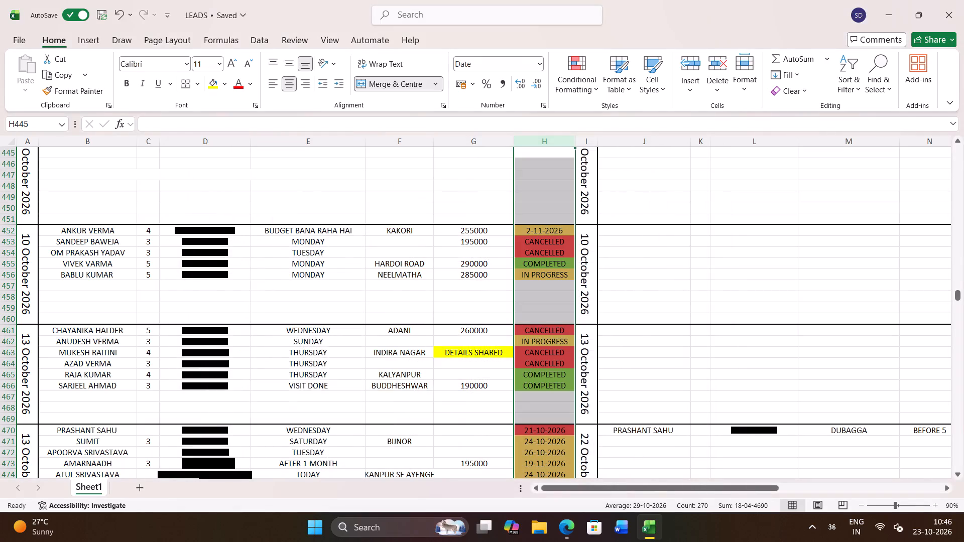
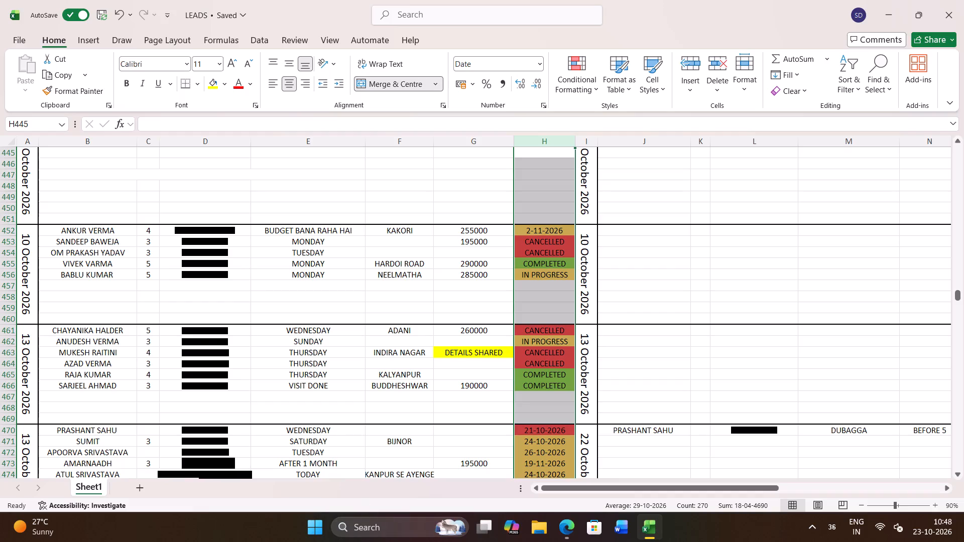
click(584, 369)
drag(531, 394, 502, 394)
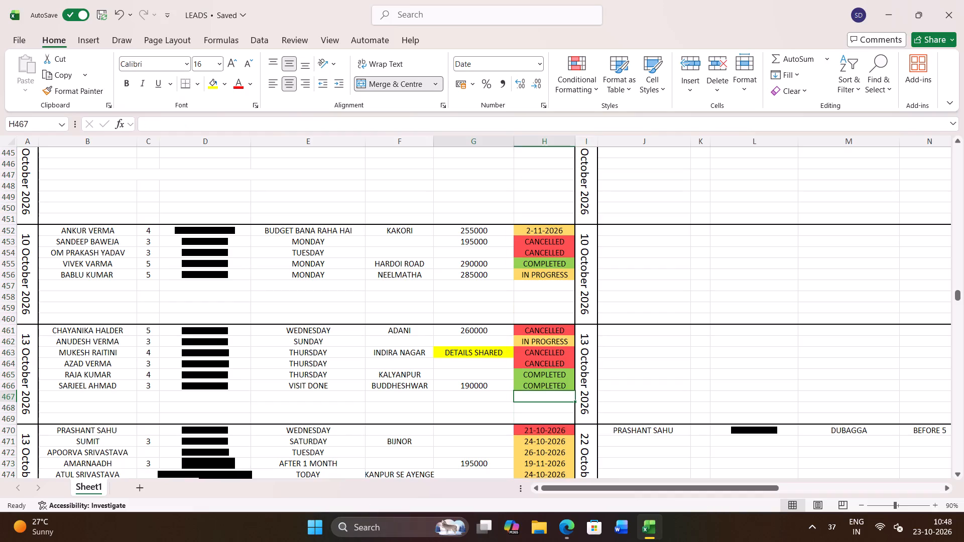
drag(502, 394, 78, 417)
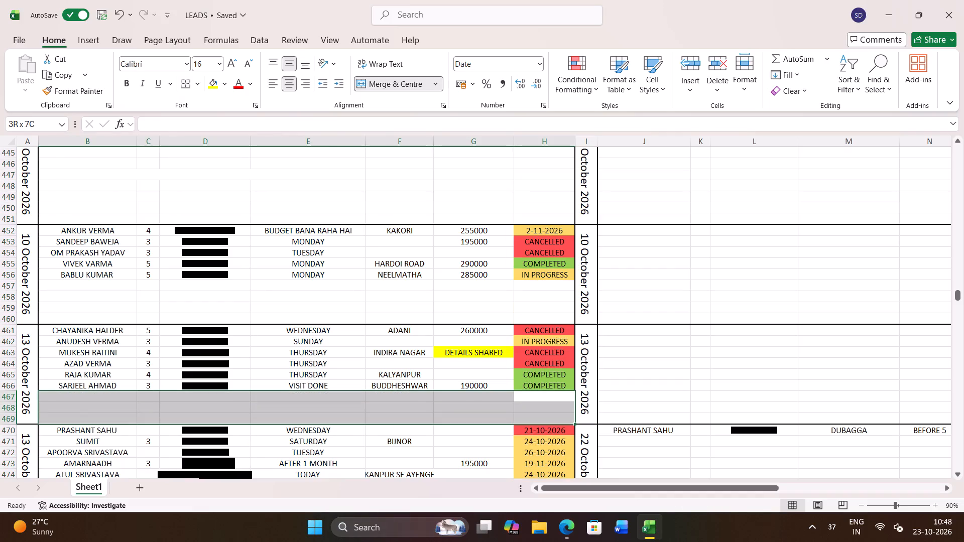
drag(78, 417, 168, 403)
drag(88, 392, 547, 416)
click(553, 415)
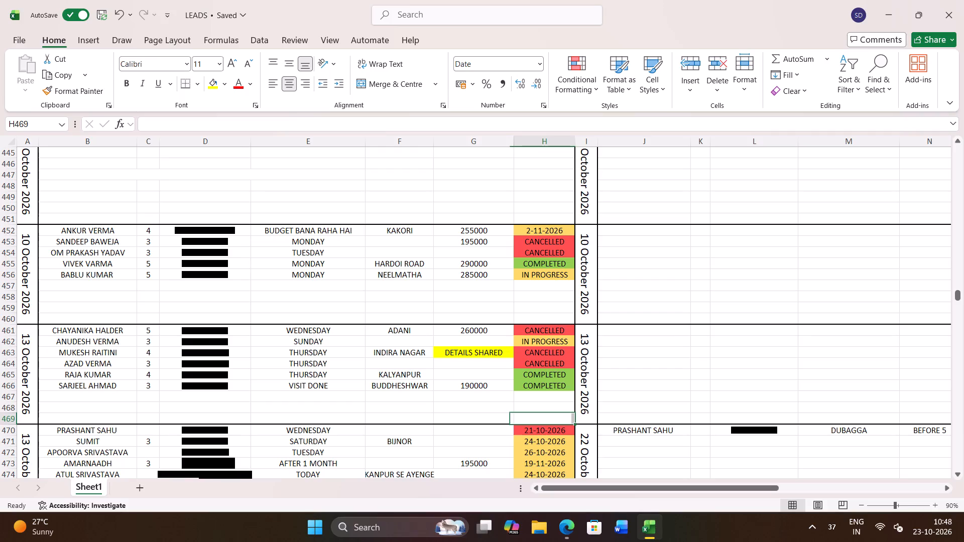
Examine the leads with IN PROGRESS status in rows 456 and 462 of the 10 and 13 October blocks.
drag(550, 341, 82, 339)
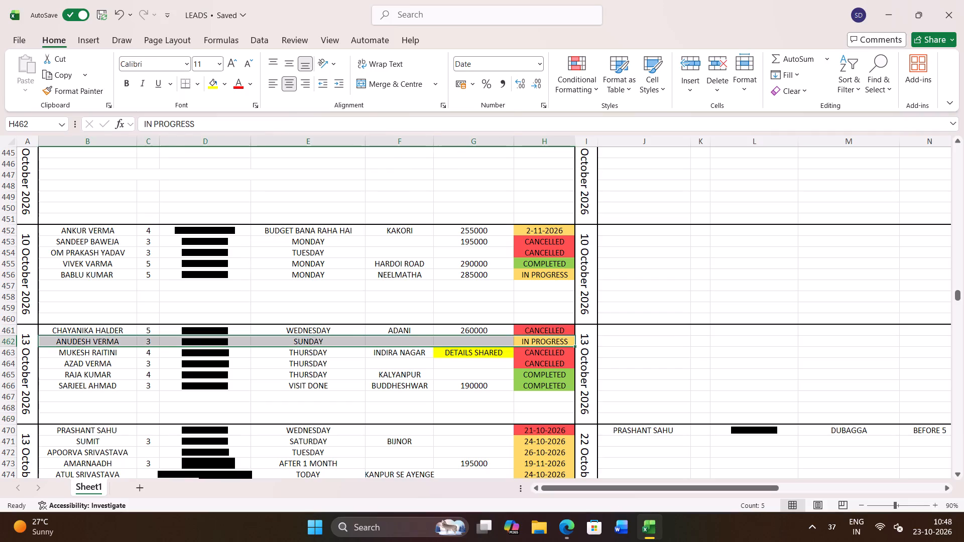
drag(77, 241, 170, 241)
drag(220, 242, 582, 265)
drag(558, 279, 524, 275)
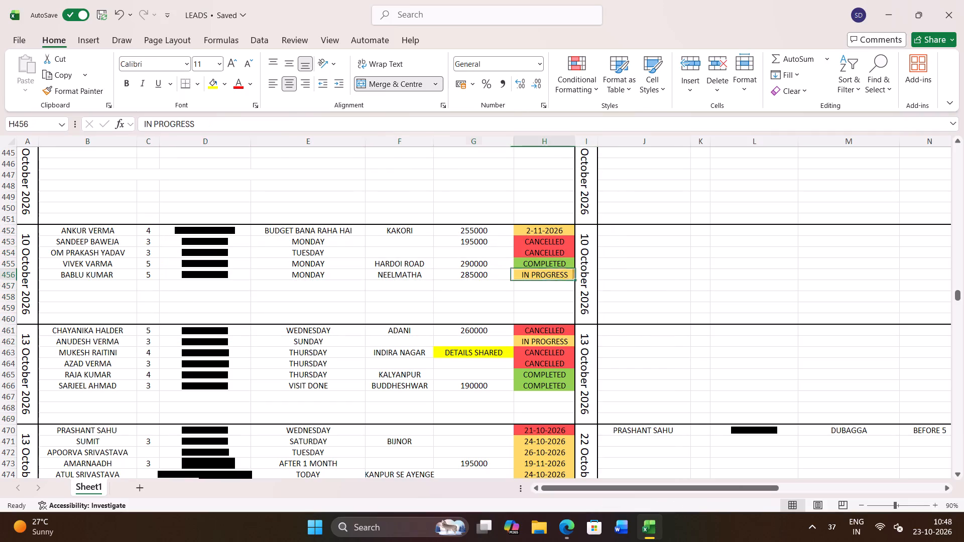
drag(524, 275, 73, 269)
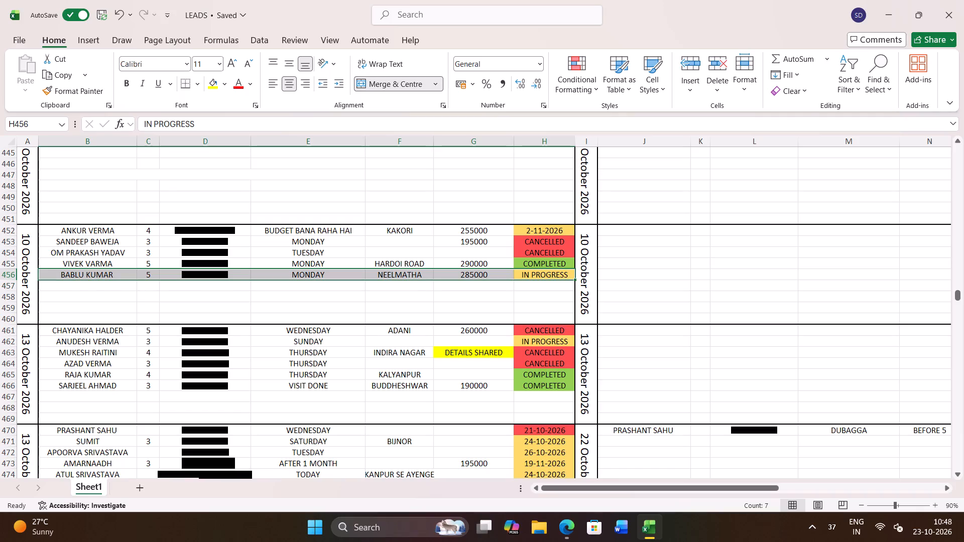
drag(544, 338, 272, 322)
drag(266, 322, 87, 337)
drag(534, 341, 192, 340)
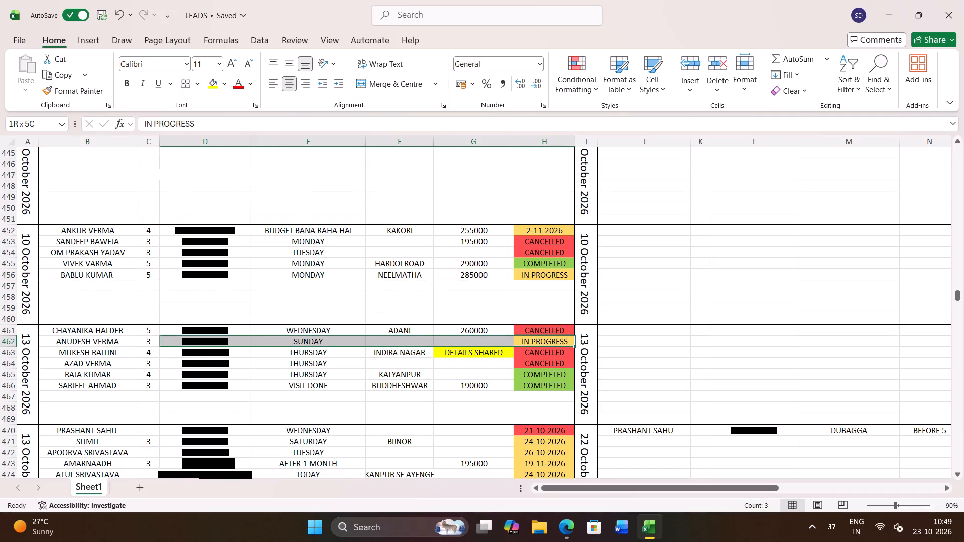
drag(192, 340, 101, 336)
click(100, 336)
Review the leads and their follow-up dates in rows 470 to 475 of the 13 October block.
scroll(172, 351, down, 3)
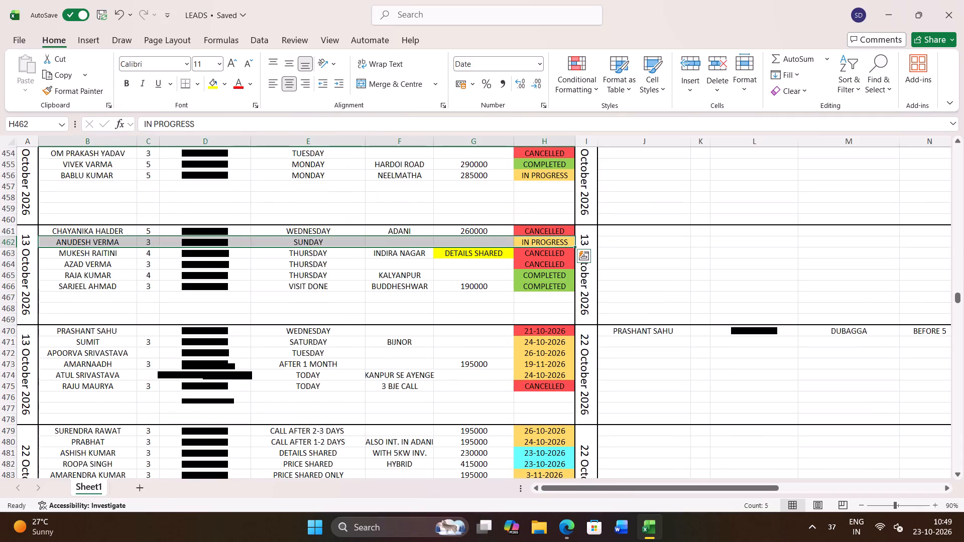
drag(544, 340, 54, 391)
click(54, 391)
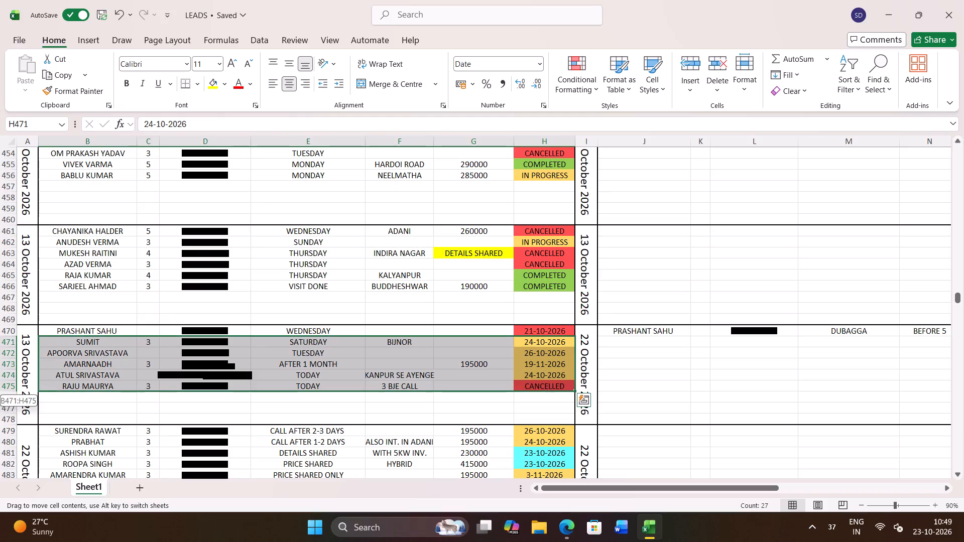
scroll(541, 243, down, 4)
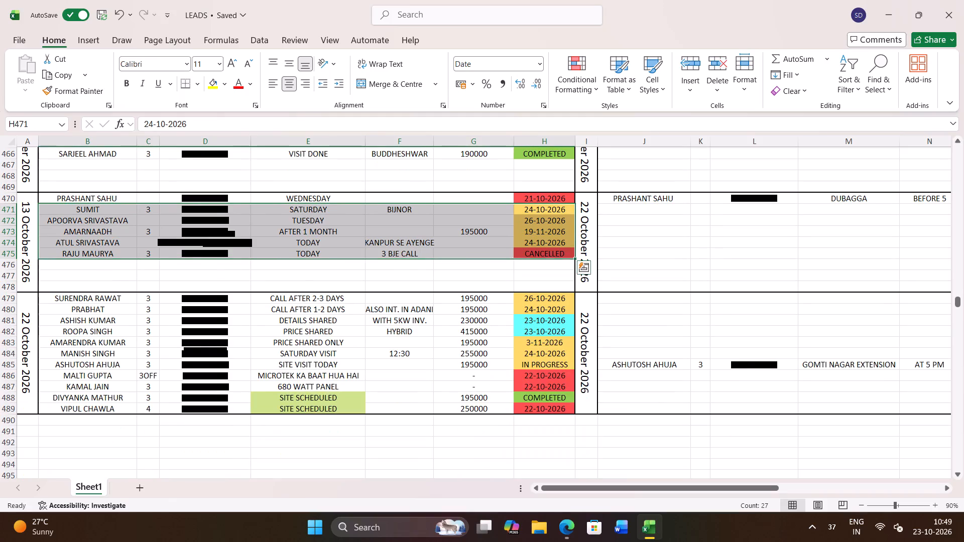
drag(547, 245, 257, 198)
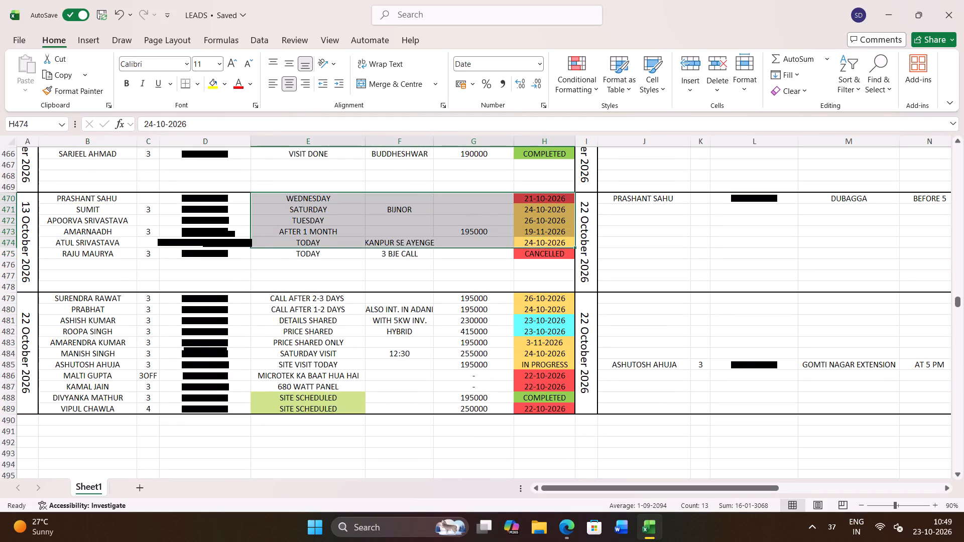
drag(536, 208, 373, 212)
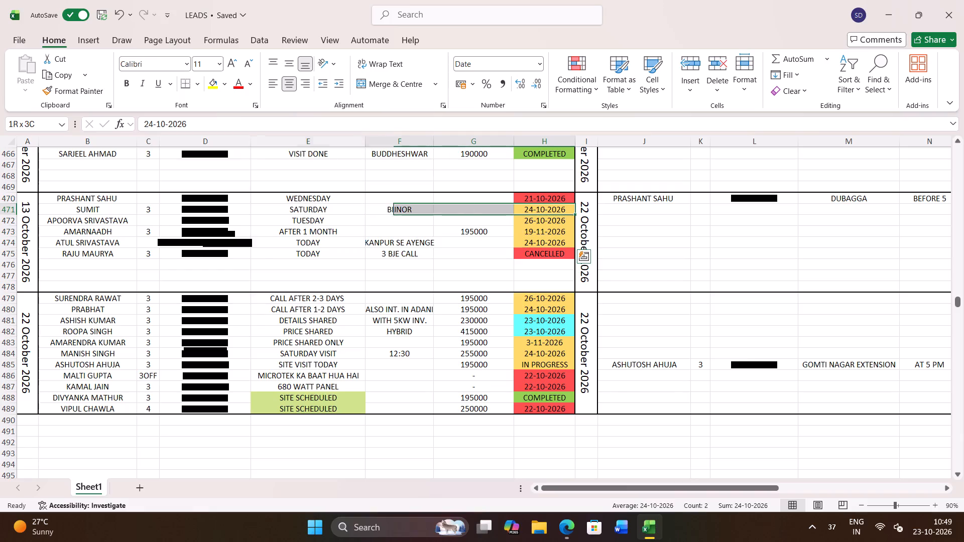
drag(373, 212, 99, 245)
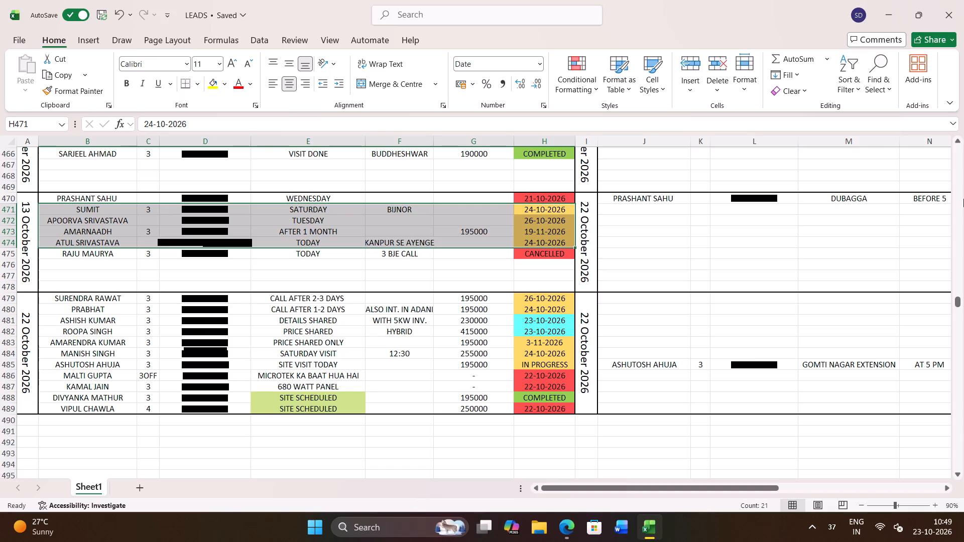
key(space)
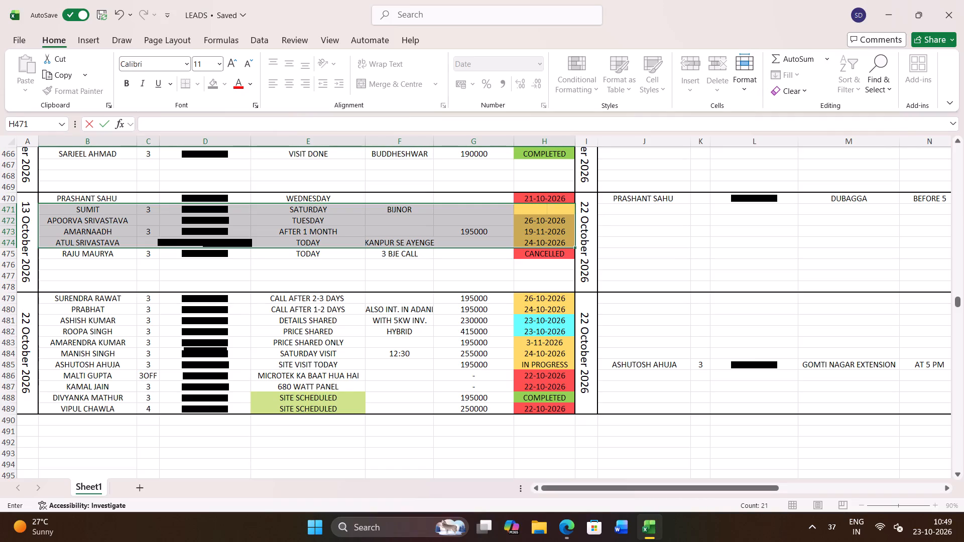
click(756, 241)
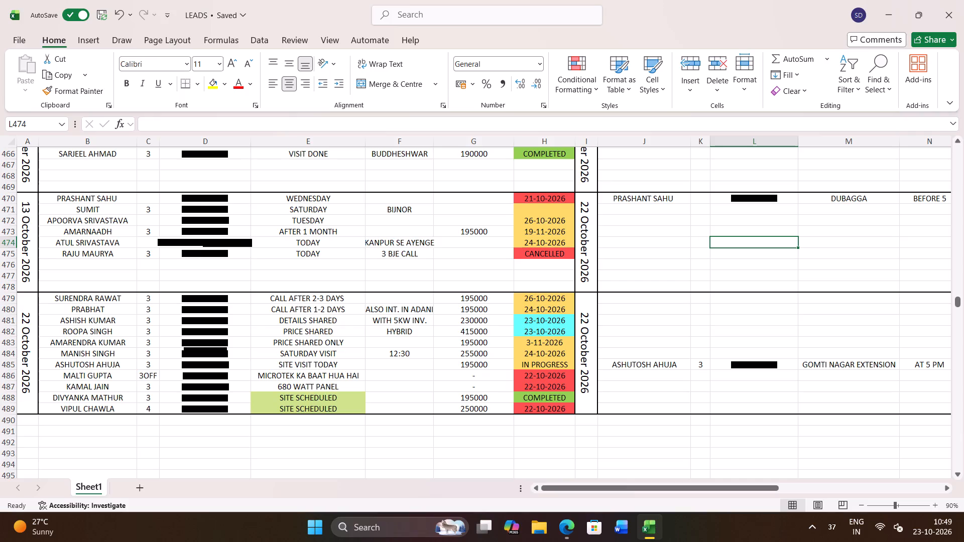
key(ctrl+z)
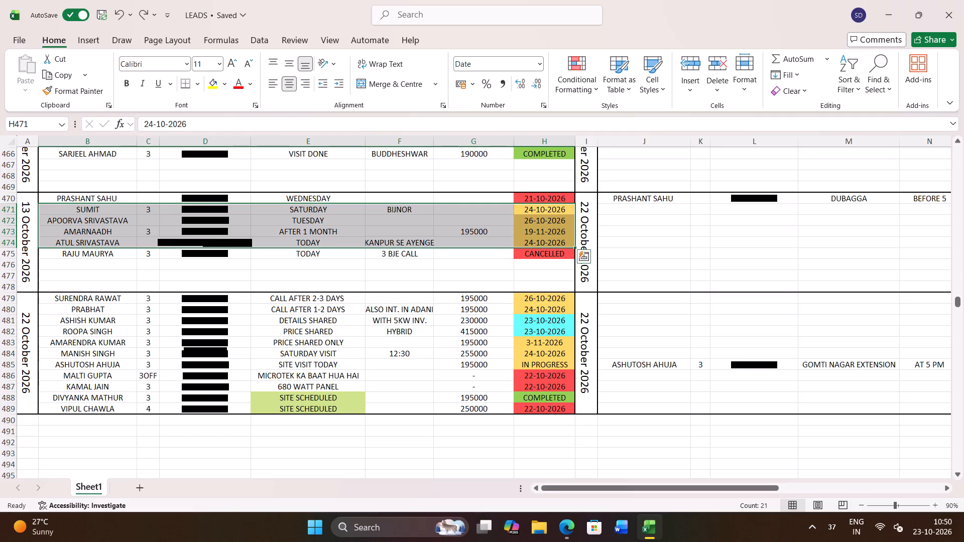
Examine the two leads due on 23-10-2026 in rows 481 and 482 of the 22 October block.
drag(540, 319, 237, 320)
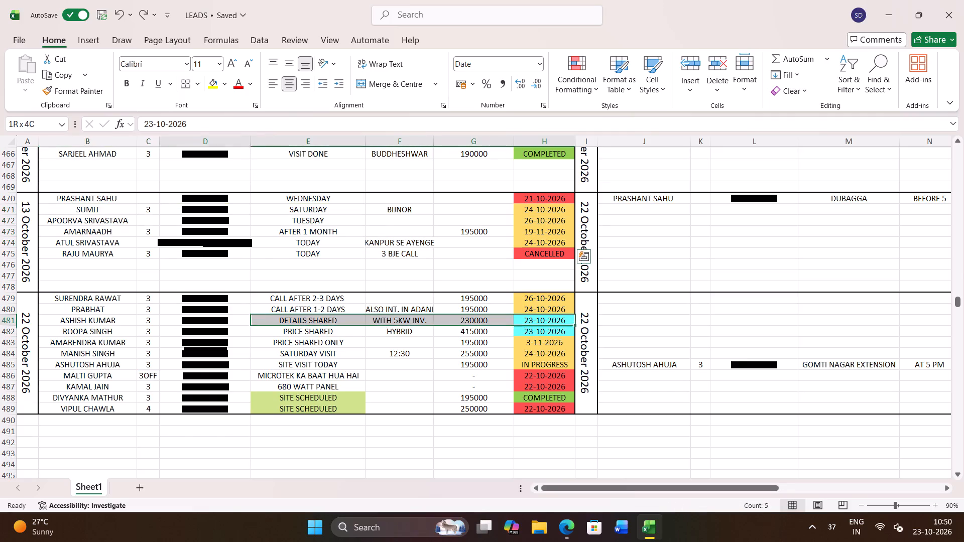
drag(237, 320, 88, 334)
drag(76, 323, 422, 308)
drag(519, 320, 562, 328)
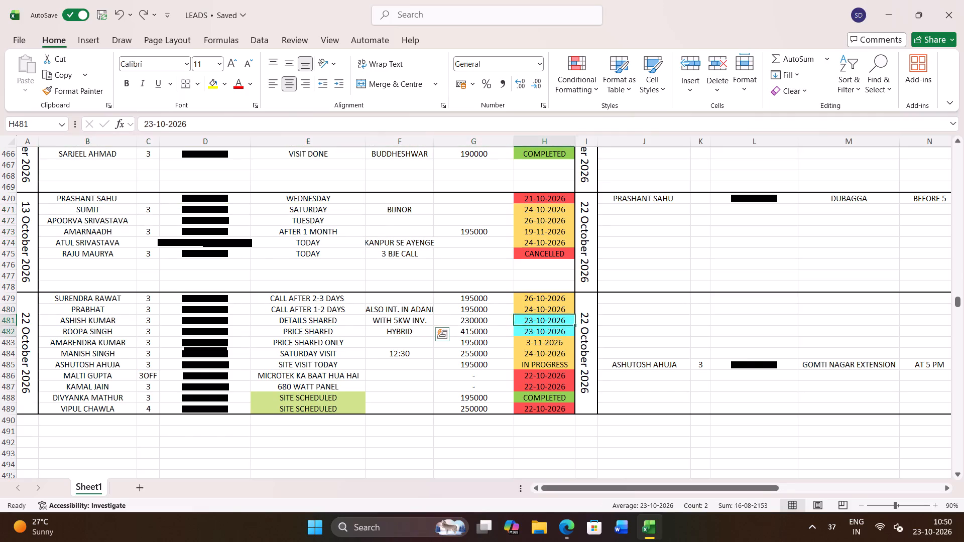
drag(562, 328, 561, 333)
drag(559, 331, 110, 321)
ctrl+click(557, 320)
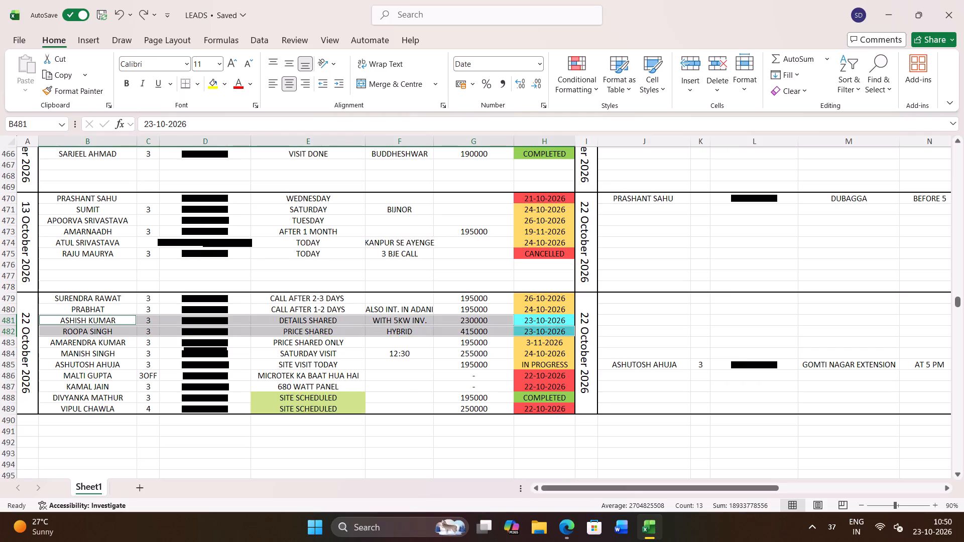
ctrl+click(551, 330)
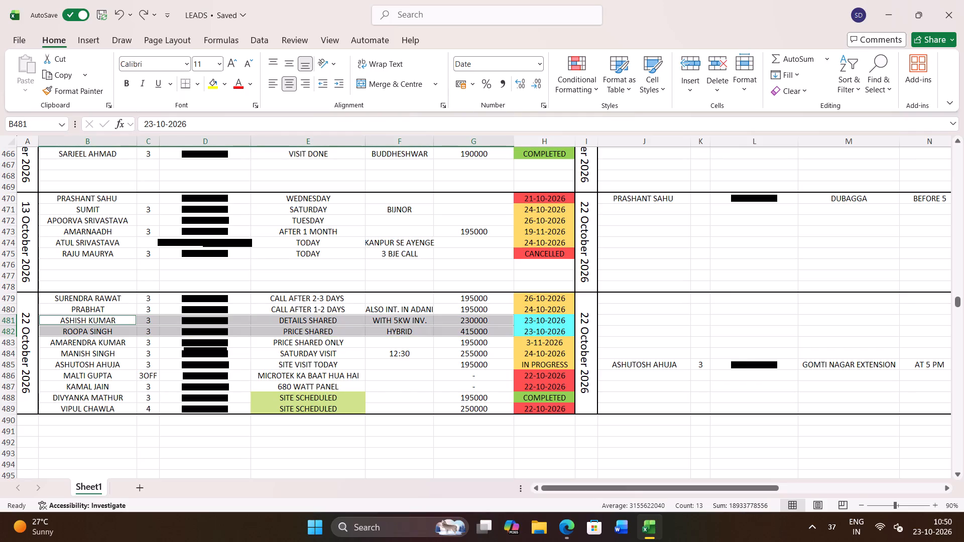
ctrl+click(544, 316)
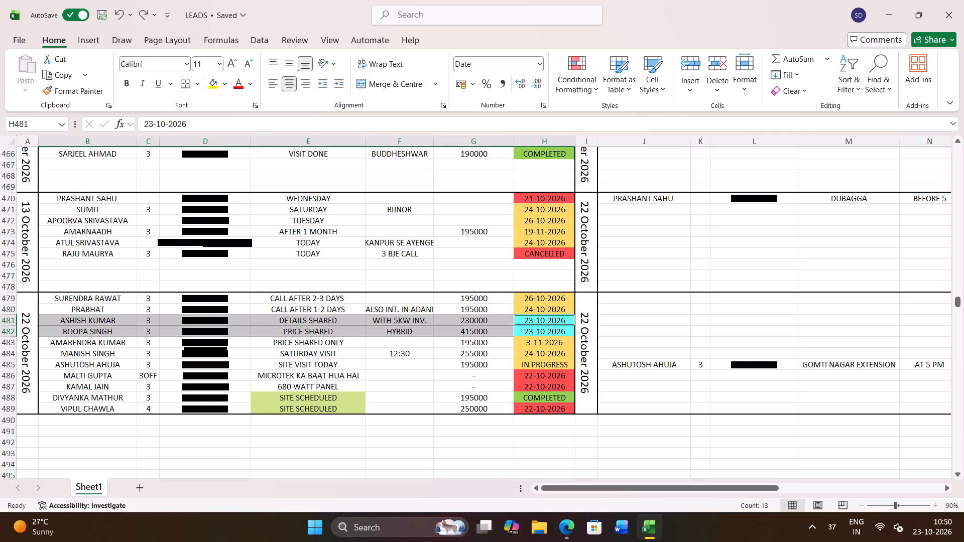
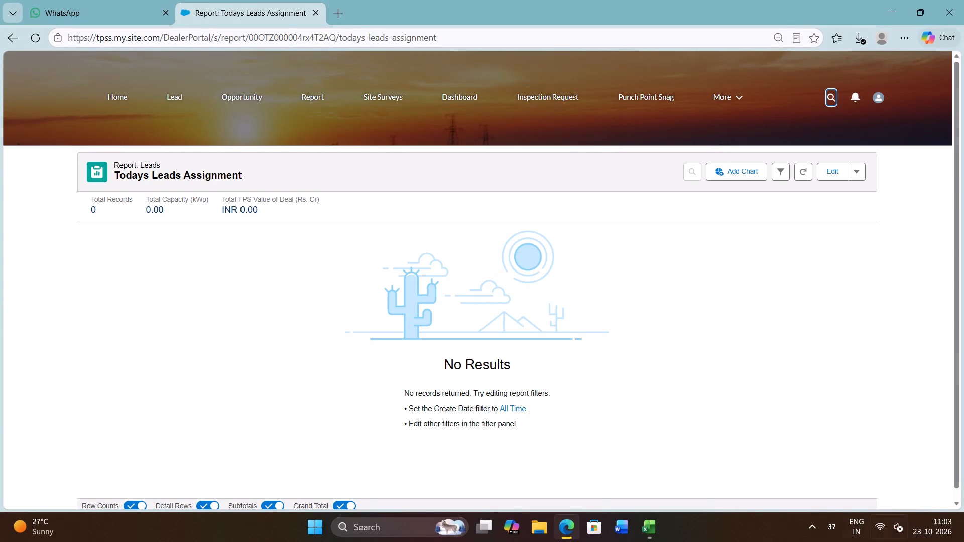
Switch to the LEADS workbook and examine the IN PROGRESS lead in row 485 of the 22 October block.
click(643, 529)
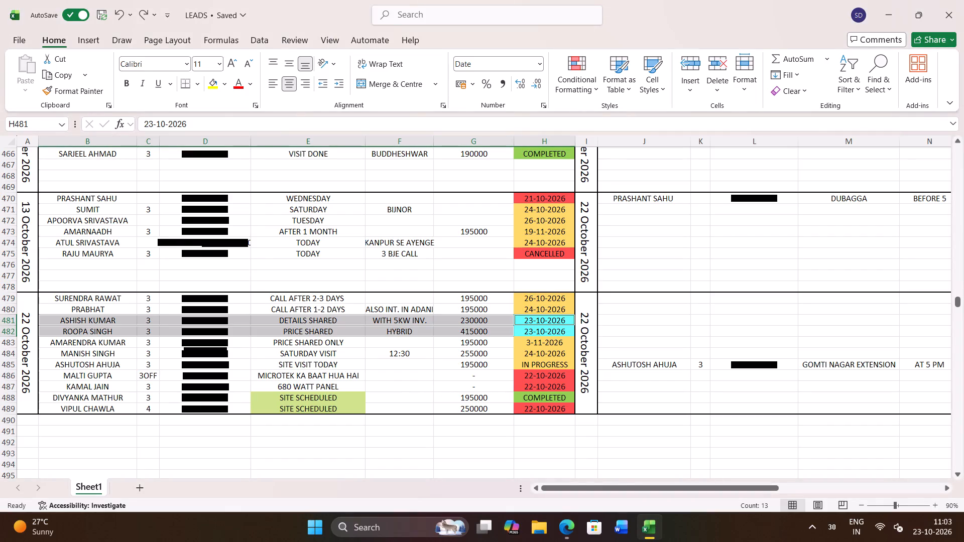
drag(543, 365, 80, 360)
drag(108, 363, 116, 363)
drag(128, 363, 144, 363)
drag(188, 364, 721, 389)
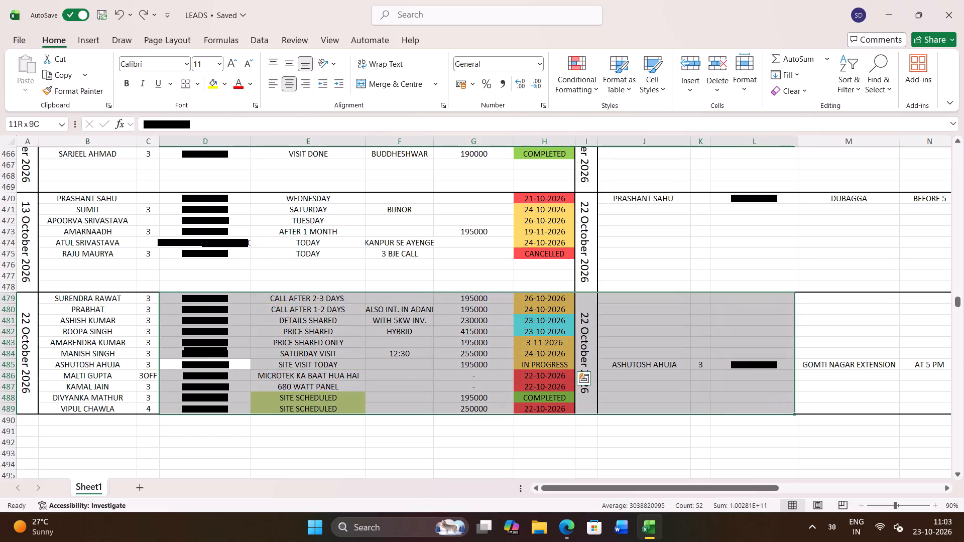
drag(721, 389, 548, 364)
drag(548, 364, 209, 357)
drag(175, 355, 88, 360)
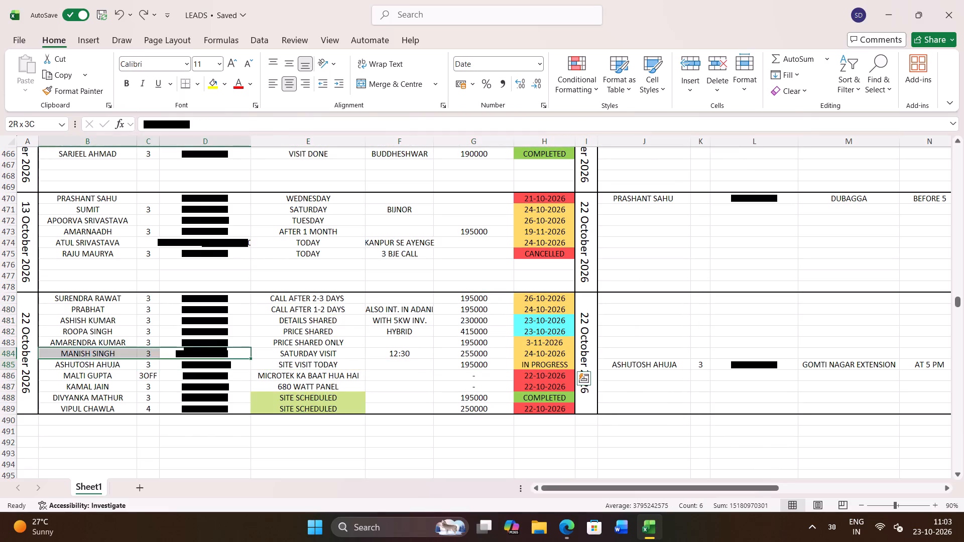
drag(88, 360, 82, 362)
drag(80, 363, 565, 369)
drag(563, 365, 427, 362)
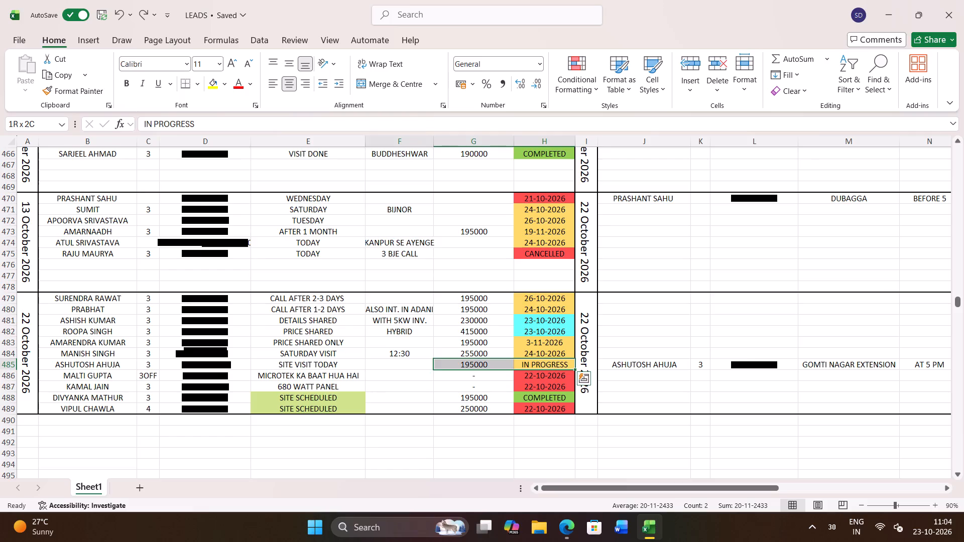
drag(427, 362, 110, 364)
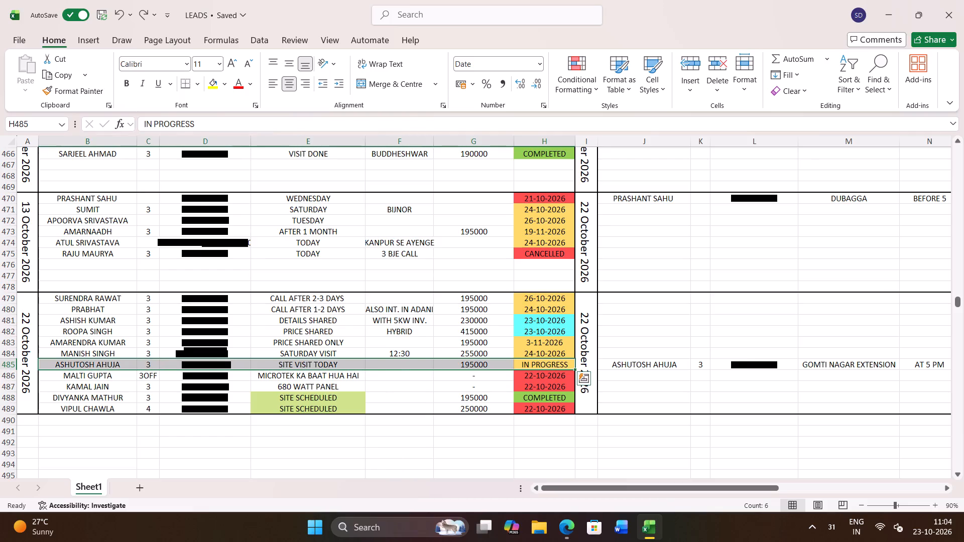
Set the follow-up date of the site-scheduled lead in row 489 to 24-10-2026.
click(534, 408)
double_click(534, 408)
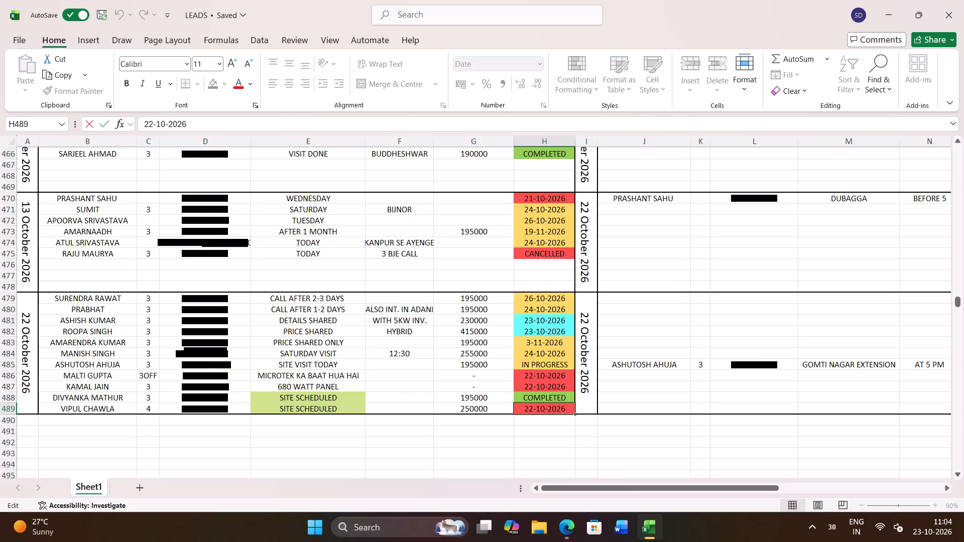
key(BackSpace)
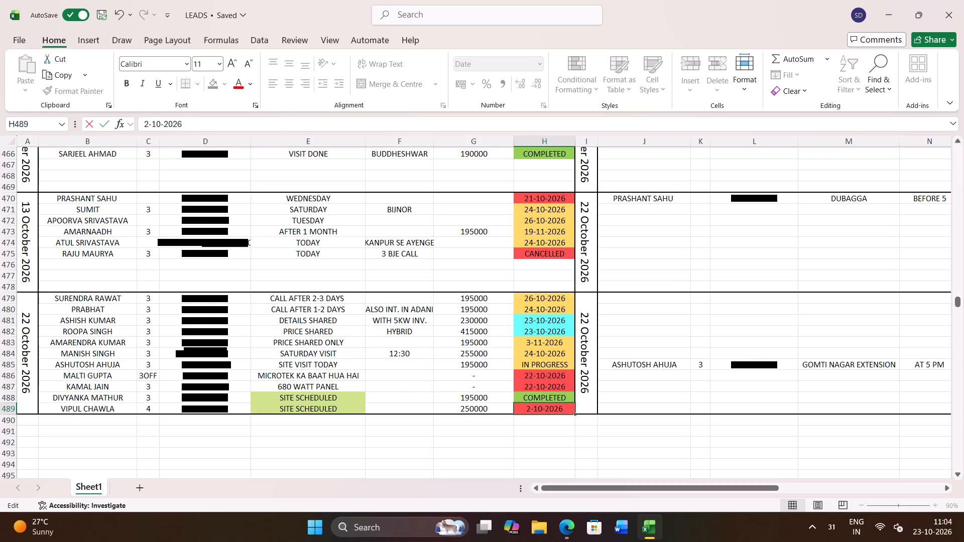
key(4)
Enter the visit time 10 AM in column F for the lead in row 489.
click(399, 406)
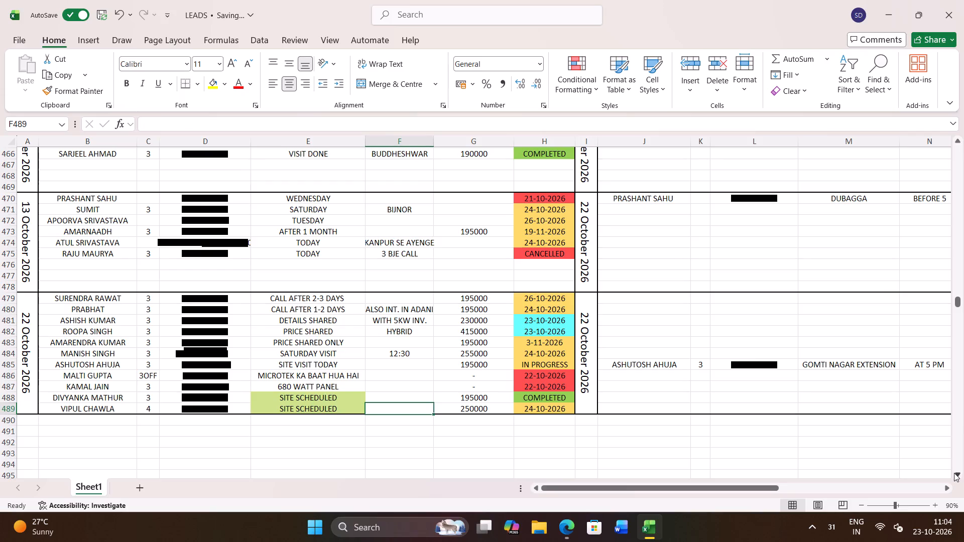
key(1)
key(0)
key(space)
text(AM)
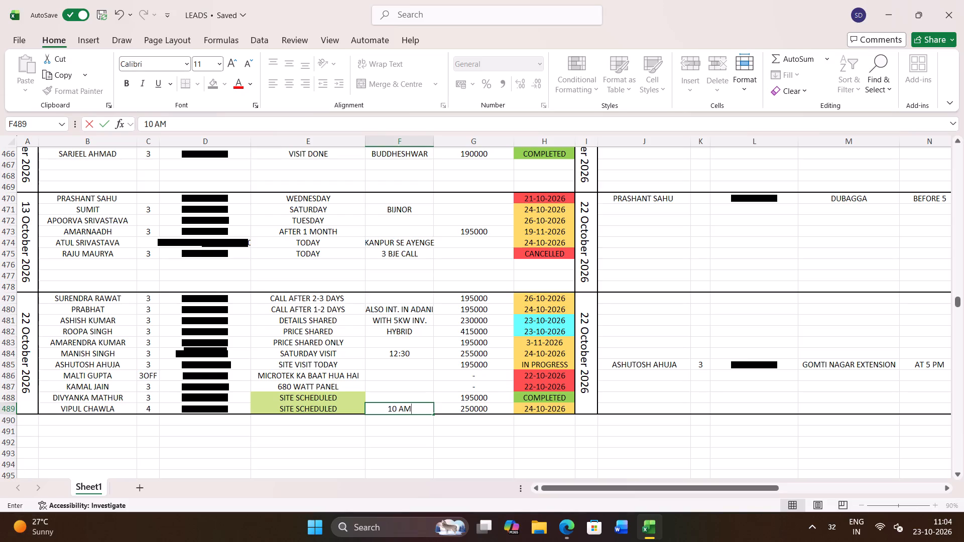
Review the leads in rows 488, 481 to 482 and 486 to 487 of the 22 October block.
drag(64, 398, 533, 397)
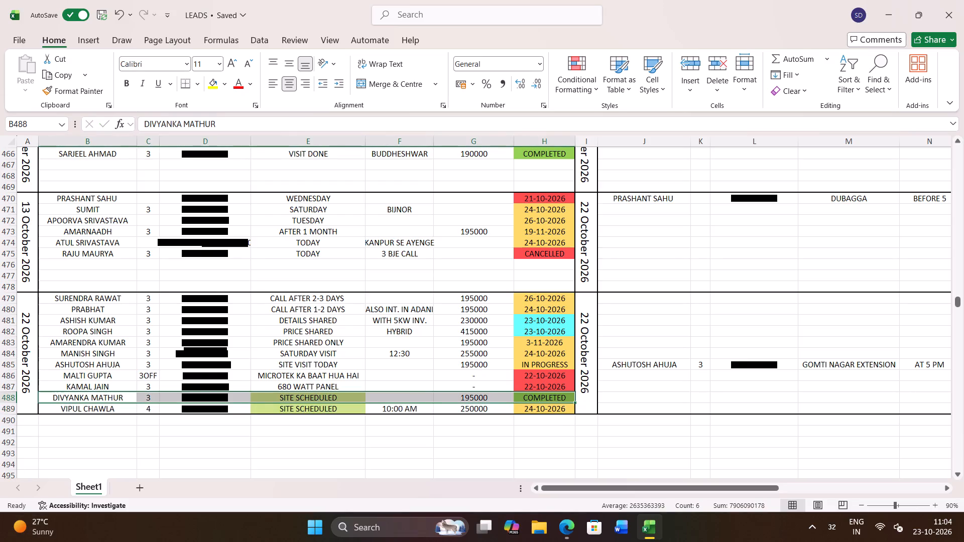
drag(88, 398, 477, 399)
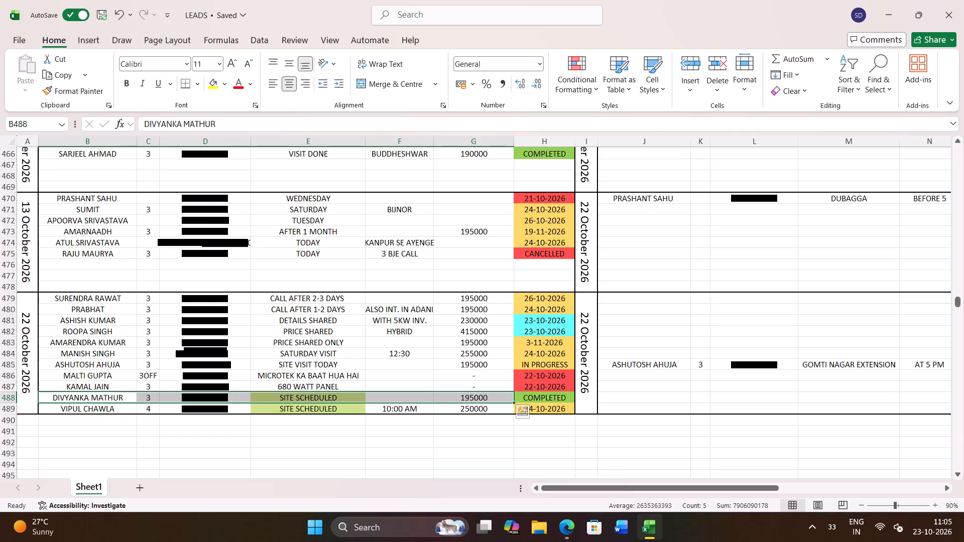
drag(540, 331, 106, 322)
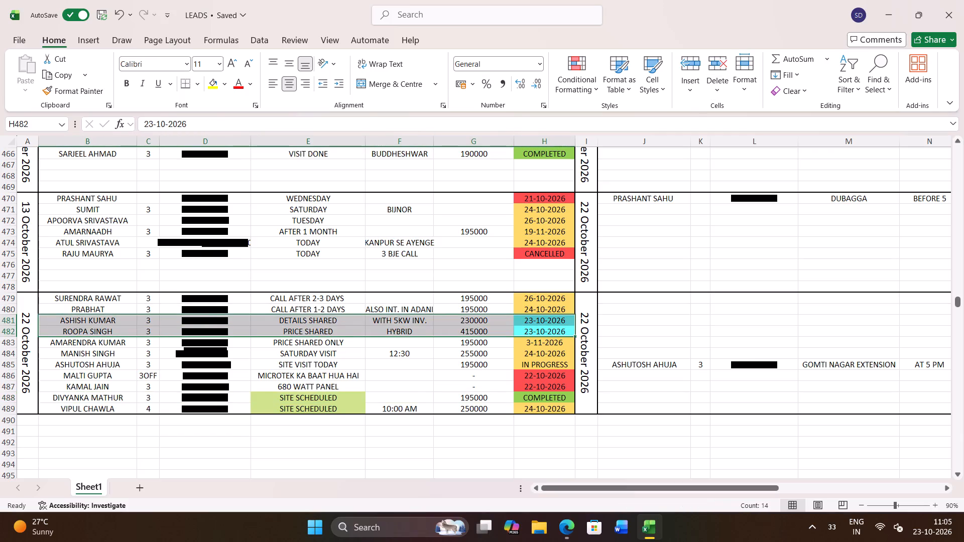
drag(554, 388, 62, 371)
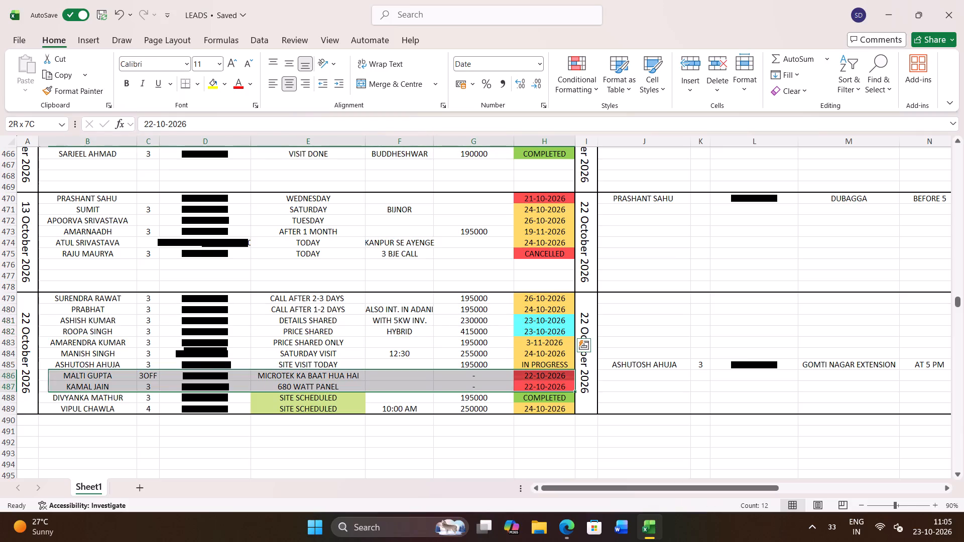
drag(62, 371, 50, 370)
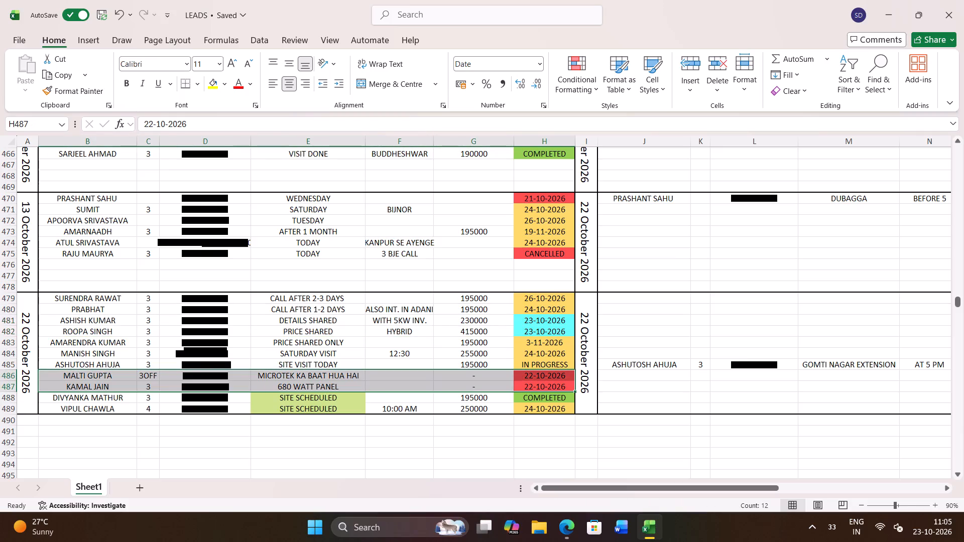
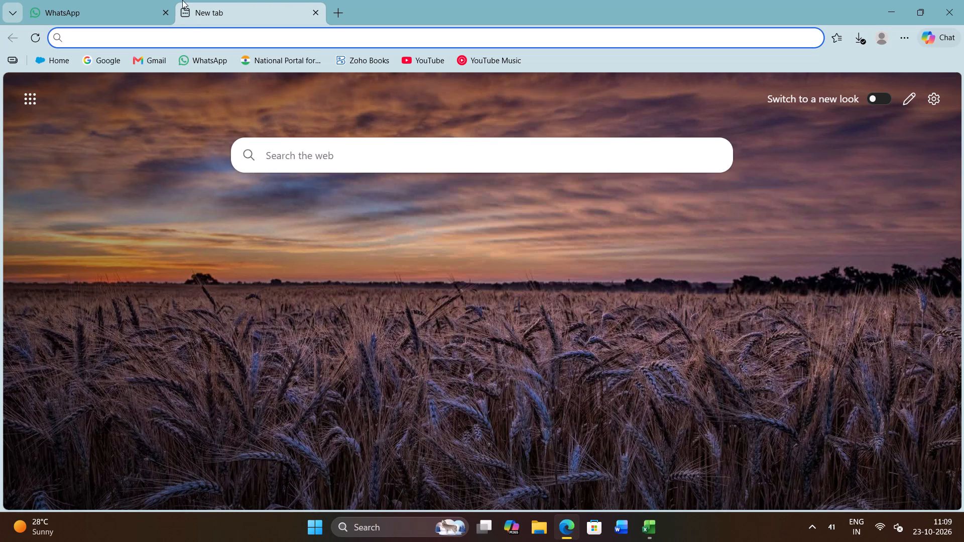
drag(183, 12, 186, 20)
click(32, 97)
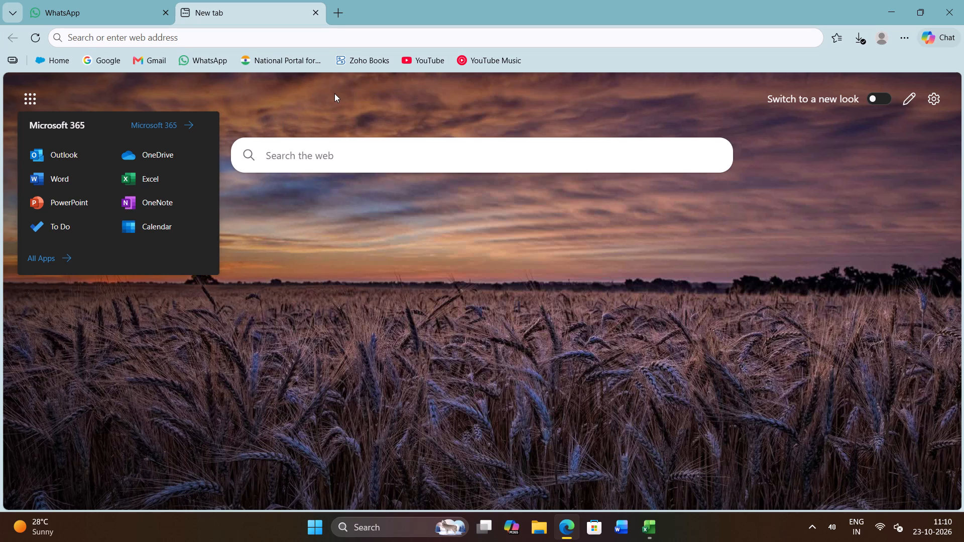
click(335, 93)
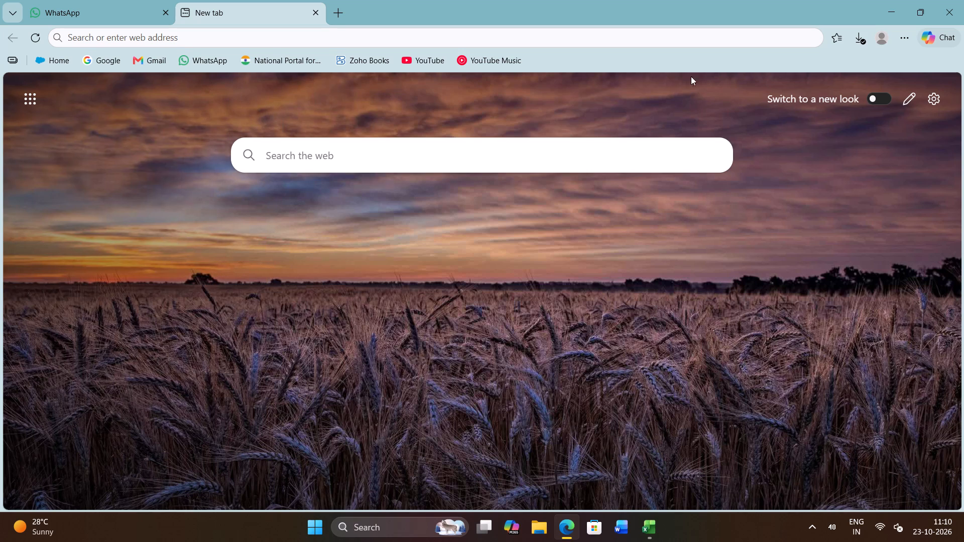
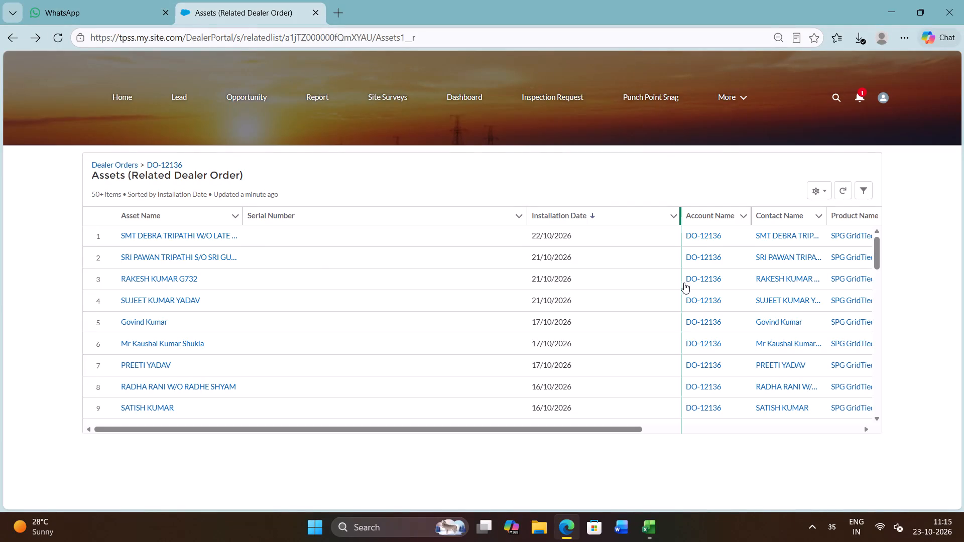
Switch from the dealer portal's Assets list in the browser back to the LEADS workbook in Excel.
click(654, 522)
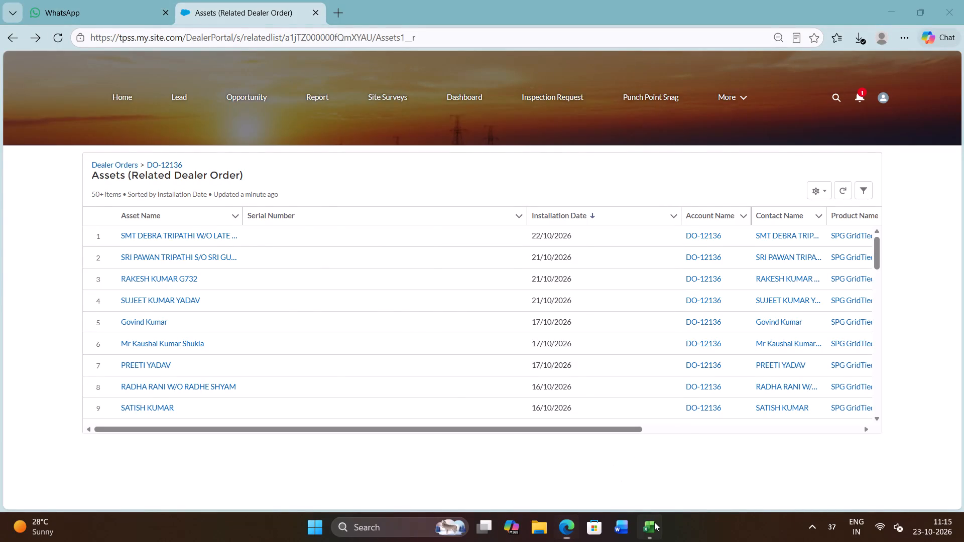